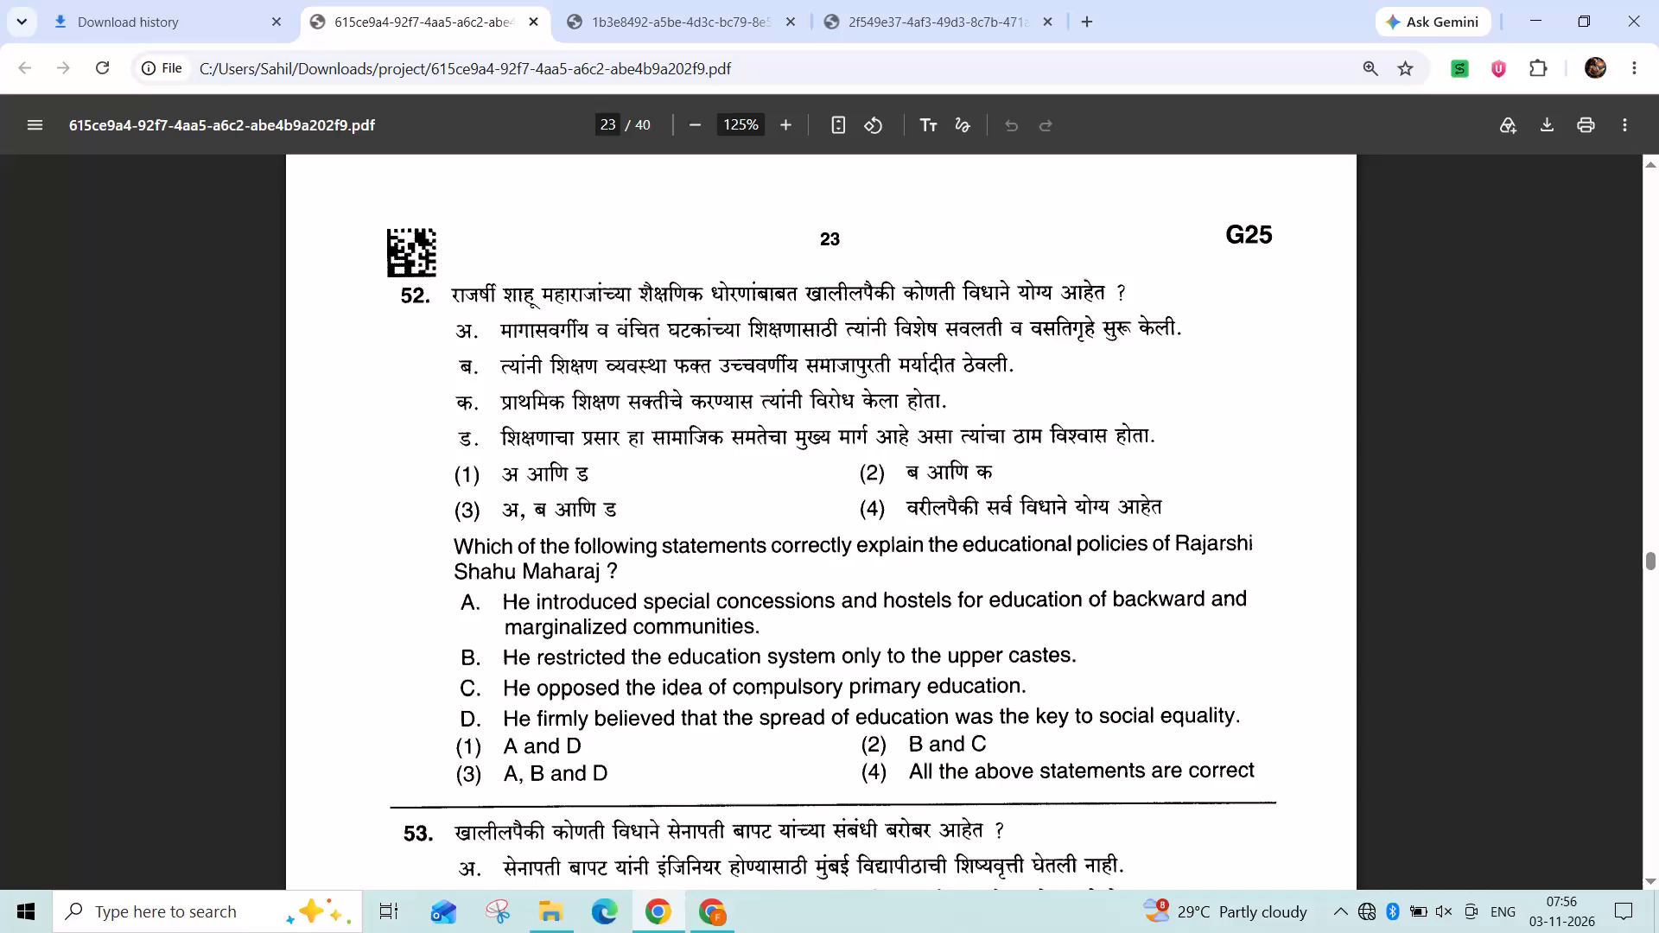
Open the 820a25fc and 6672be79 question-paper PDFs from the download history.
{"action": "left_click", "coordinate": [164, 1]}
{"action": "left_click", "coordinate": [640, 562]}
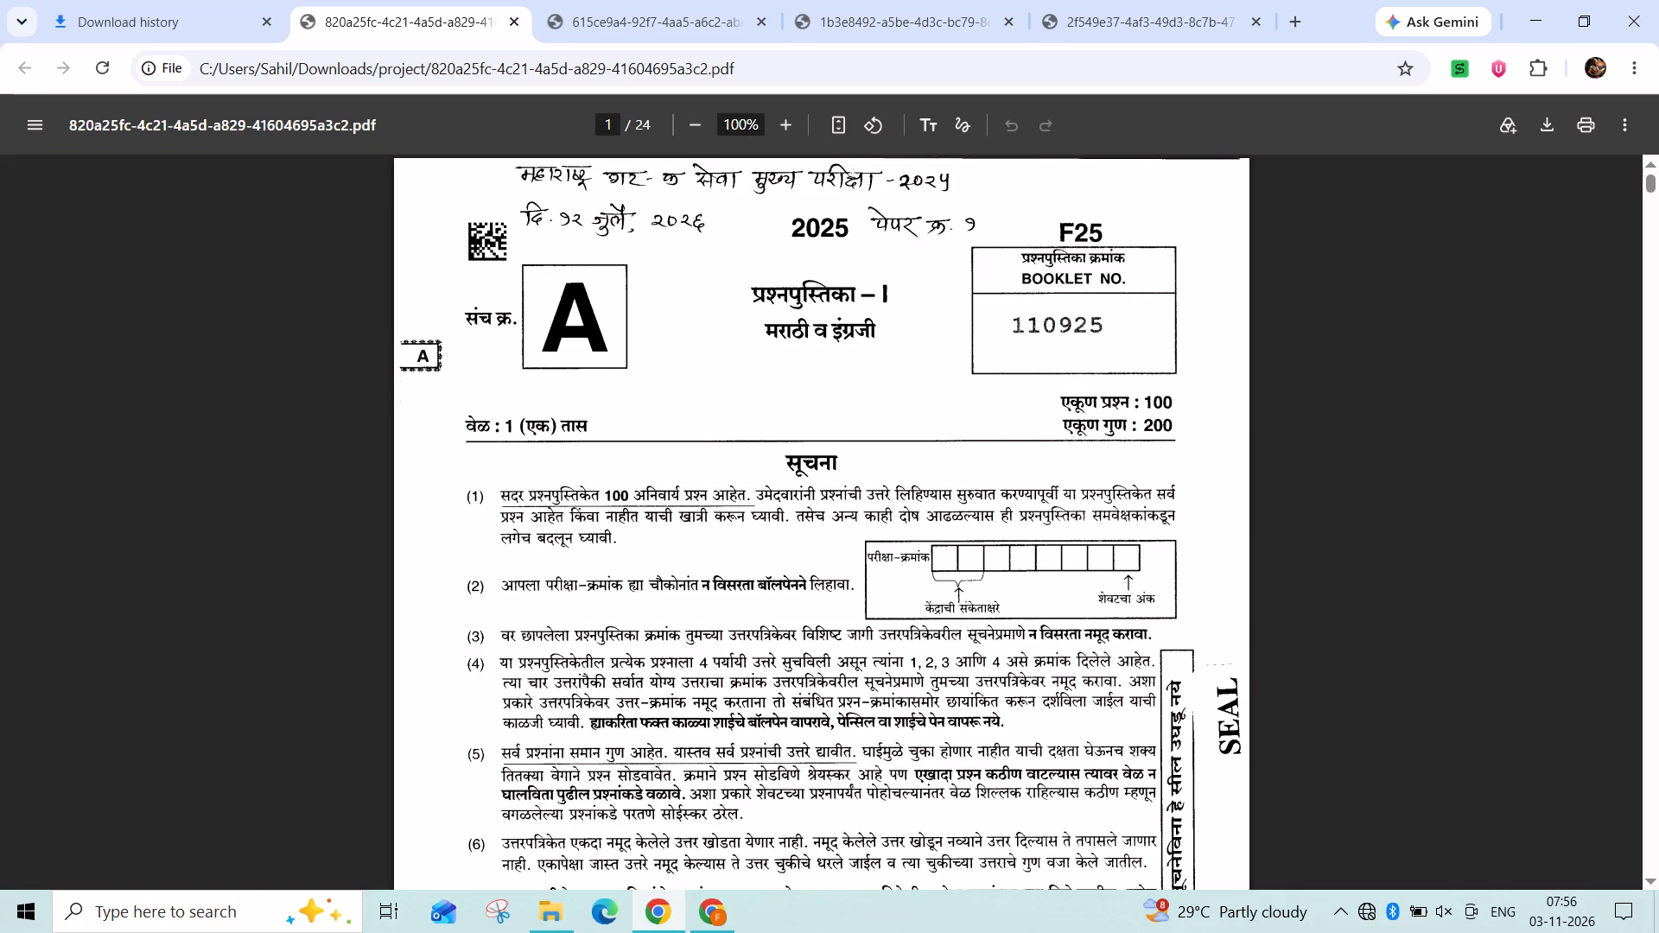
{"action": "left_click", "coordinate": [133, 0]}
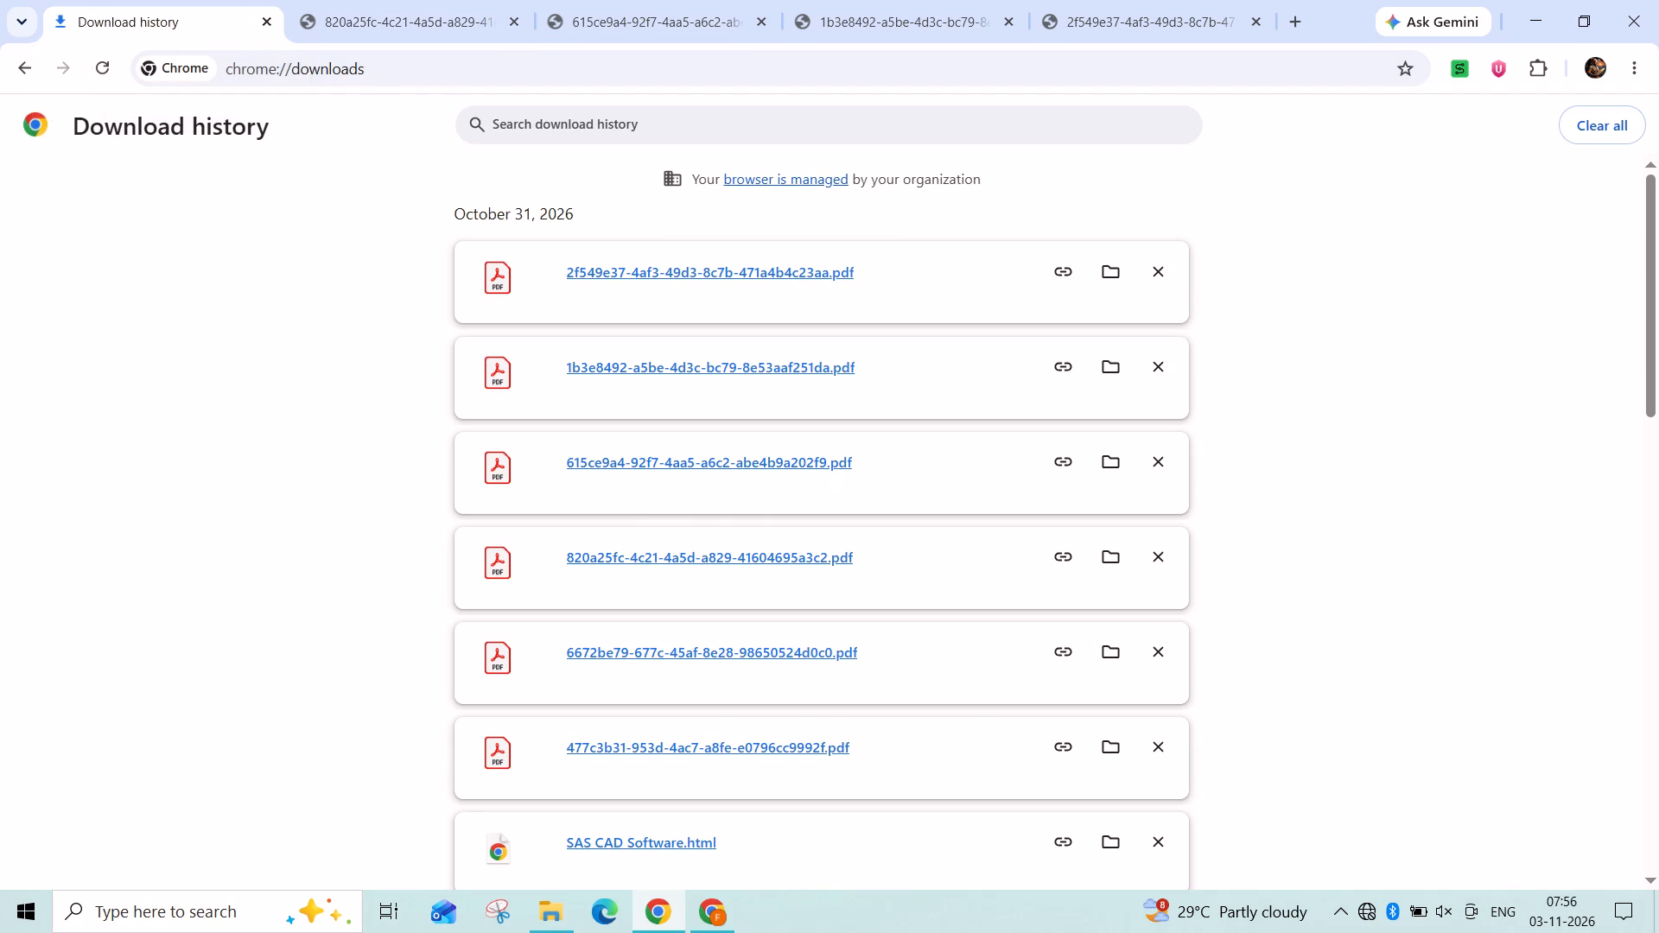
{"action": "left_click", "coordinate": [624, 657]}
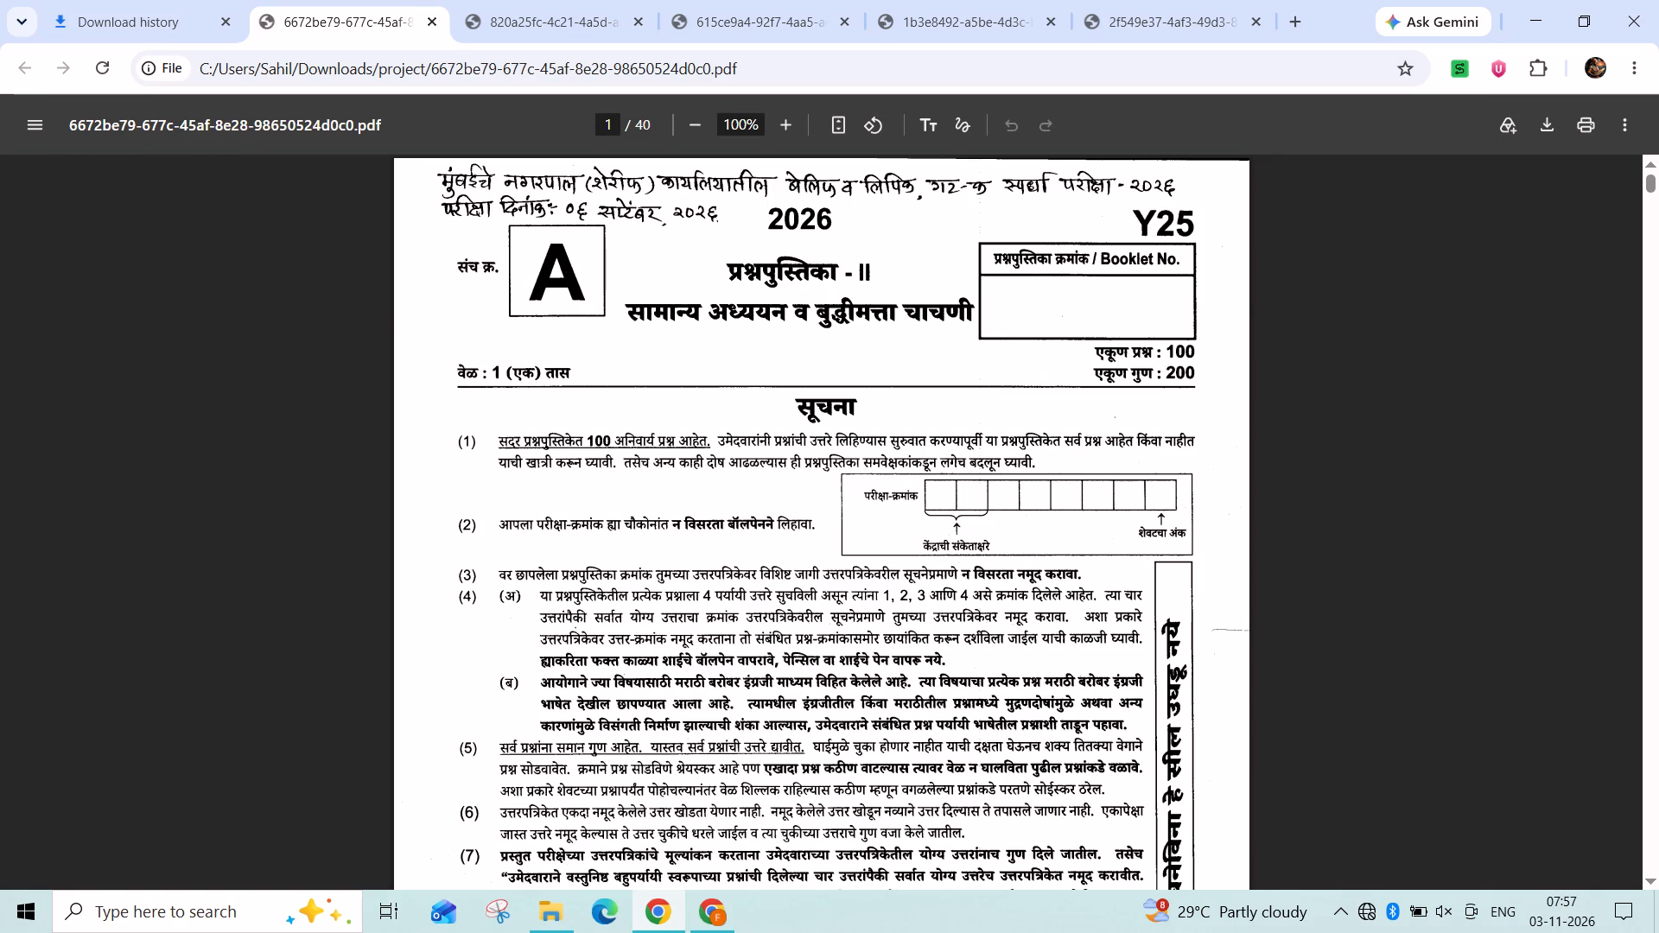
Bring up the print preview of the opened 6672be79 question paper, dismiss it and download the PDF instead.
{"action": "key", "text": "ctrl+p"}
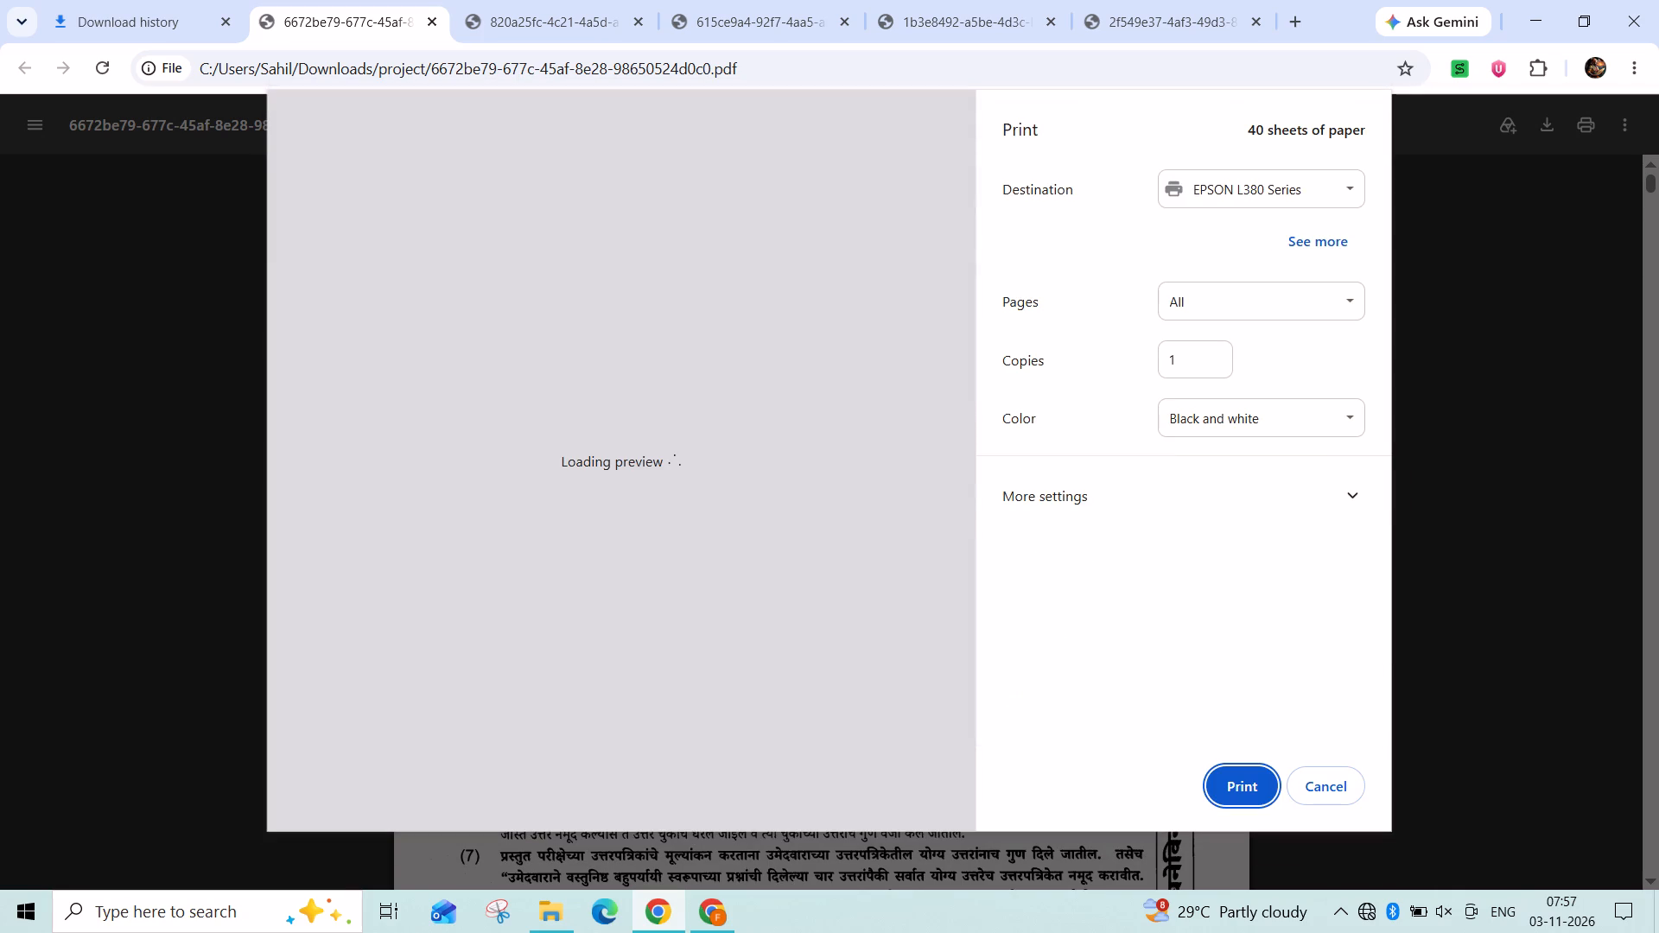
{"action": "left_click", "coordinate": [1350, 788]}
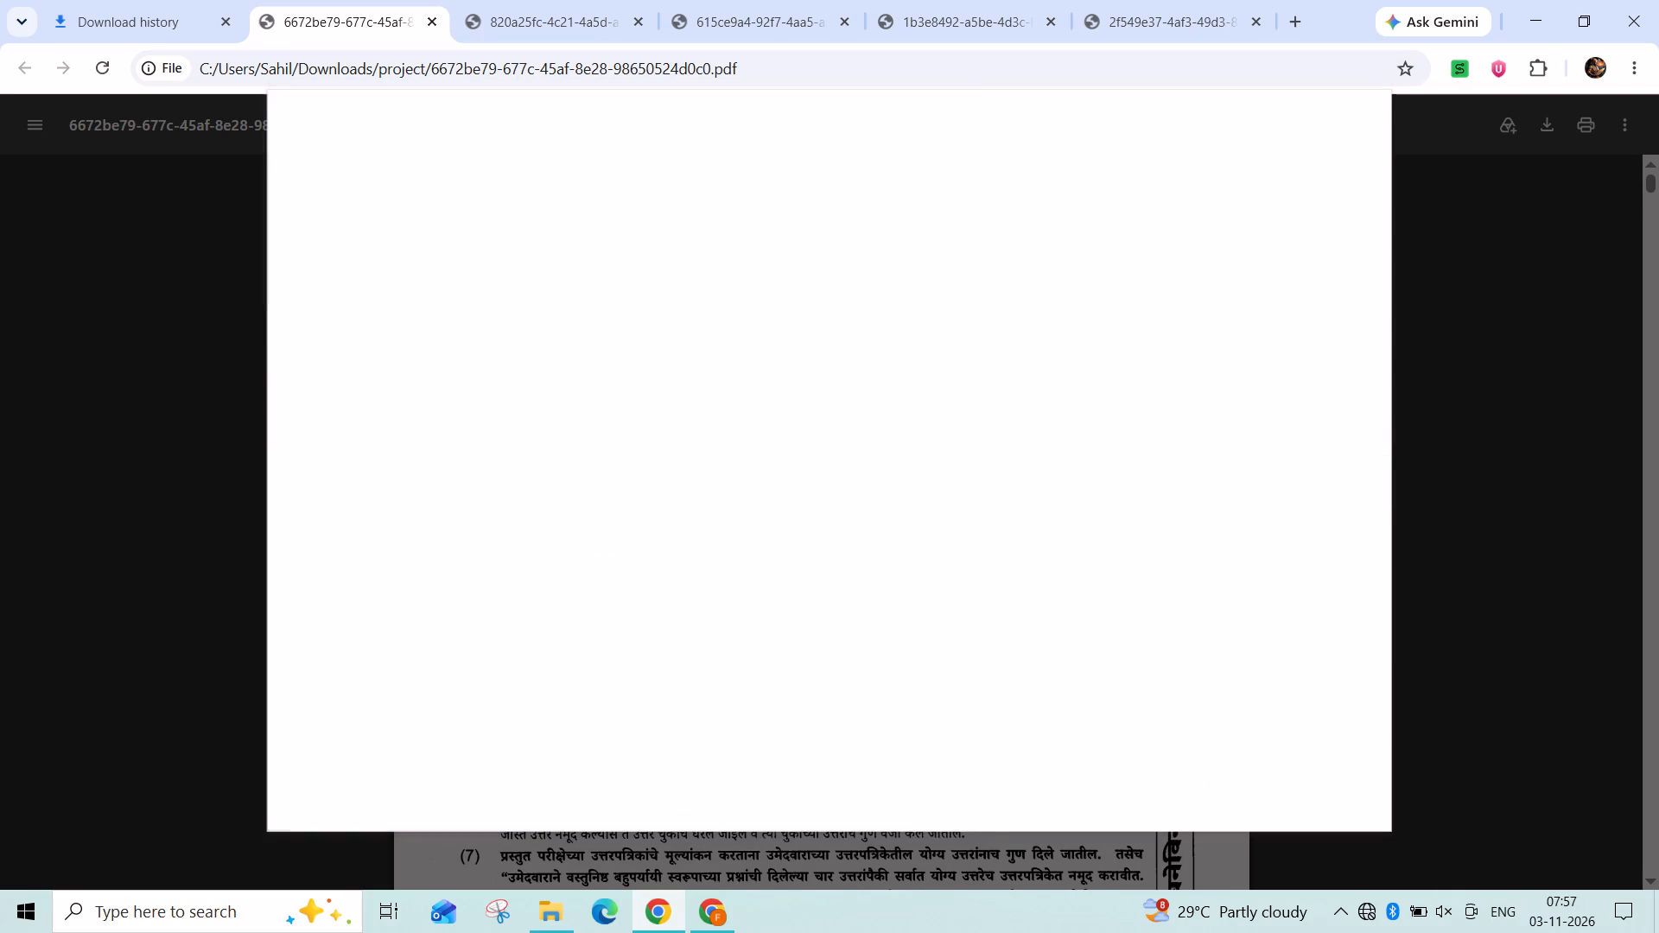
{"action": "left_click", "coordinate": [1542, 124]}
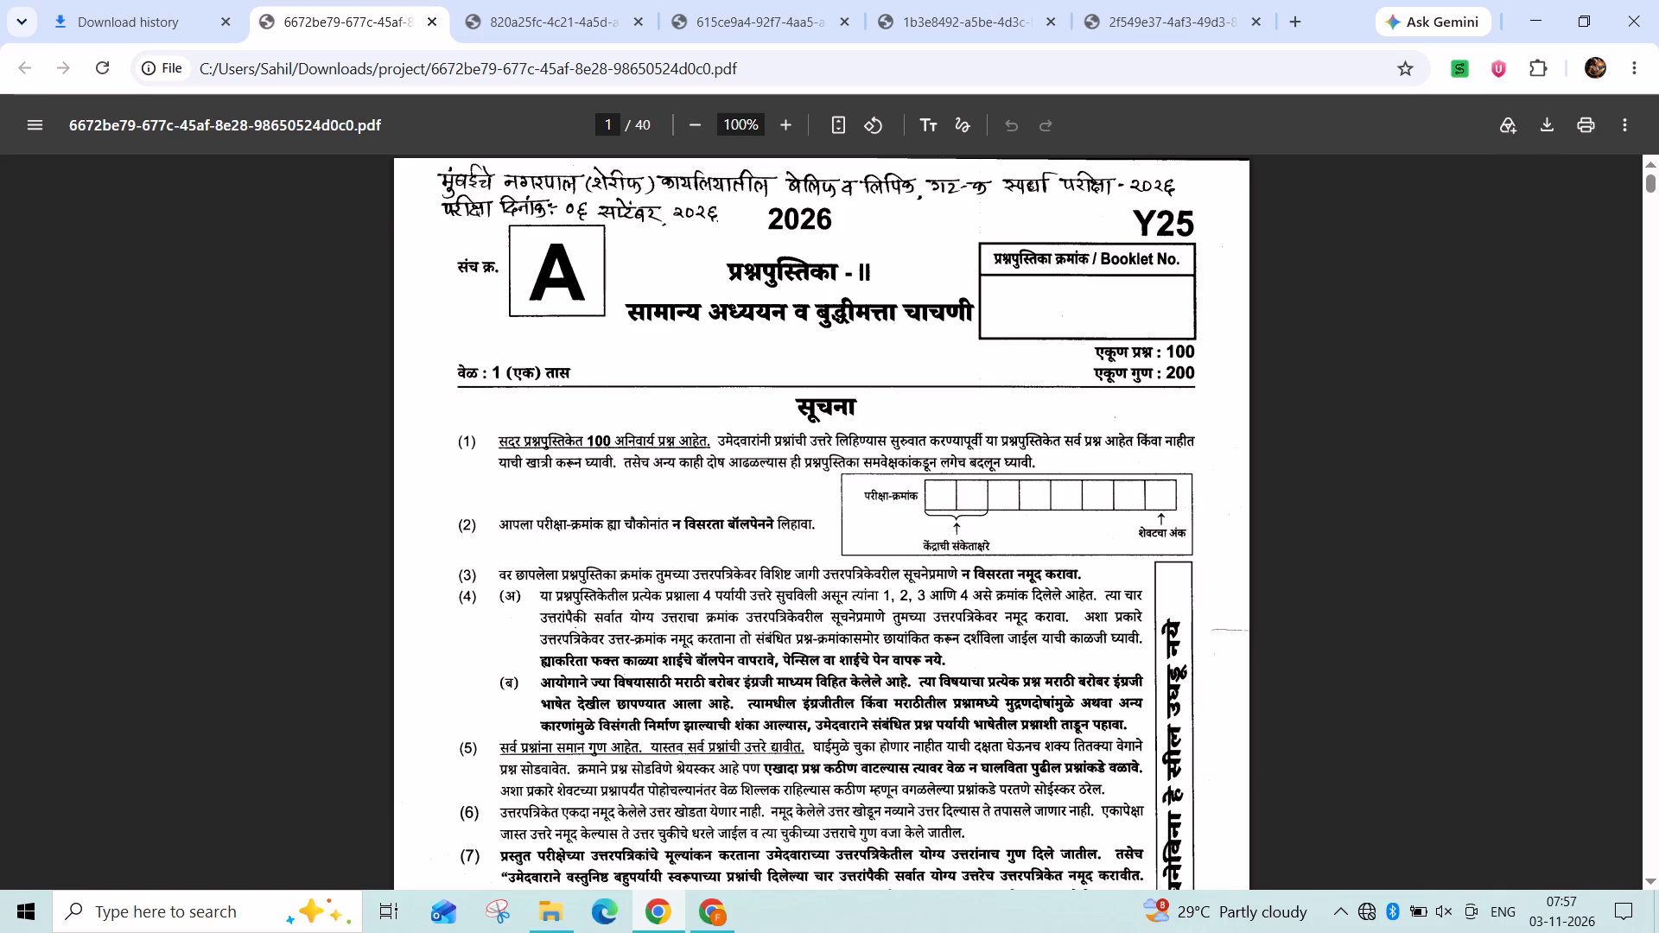
Connect the computer to the available Wi-Fi network.
{"action": "left_click", "coordinate": [1368, 904]}
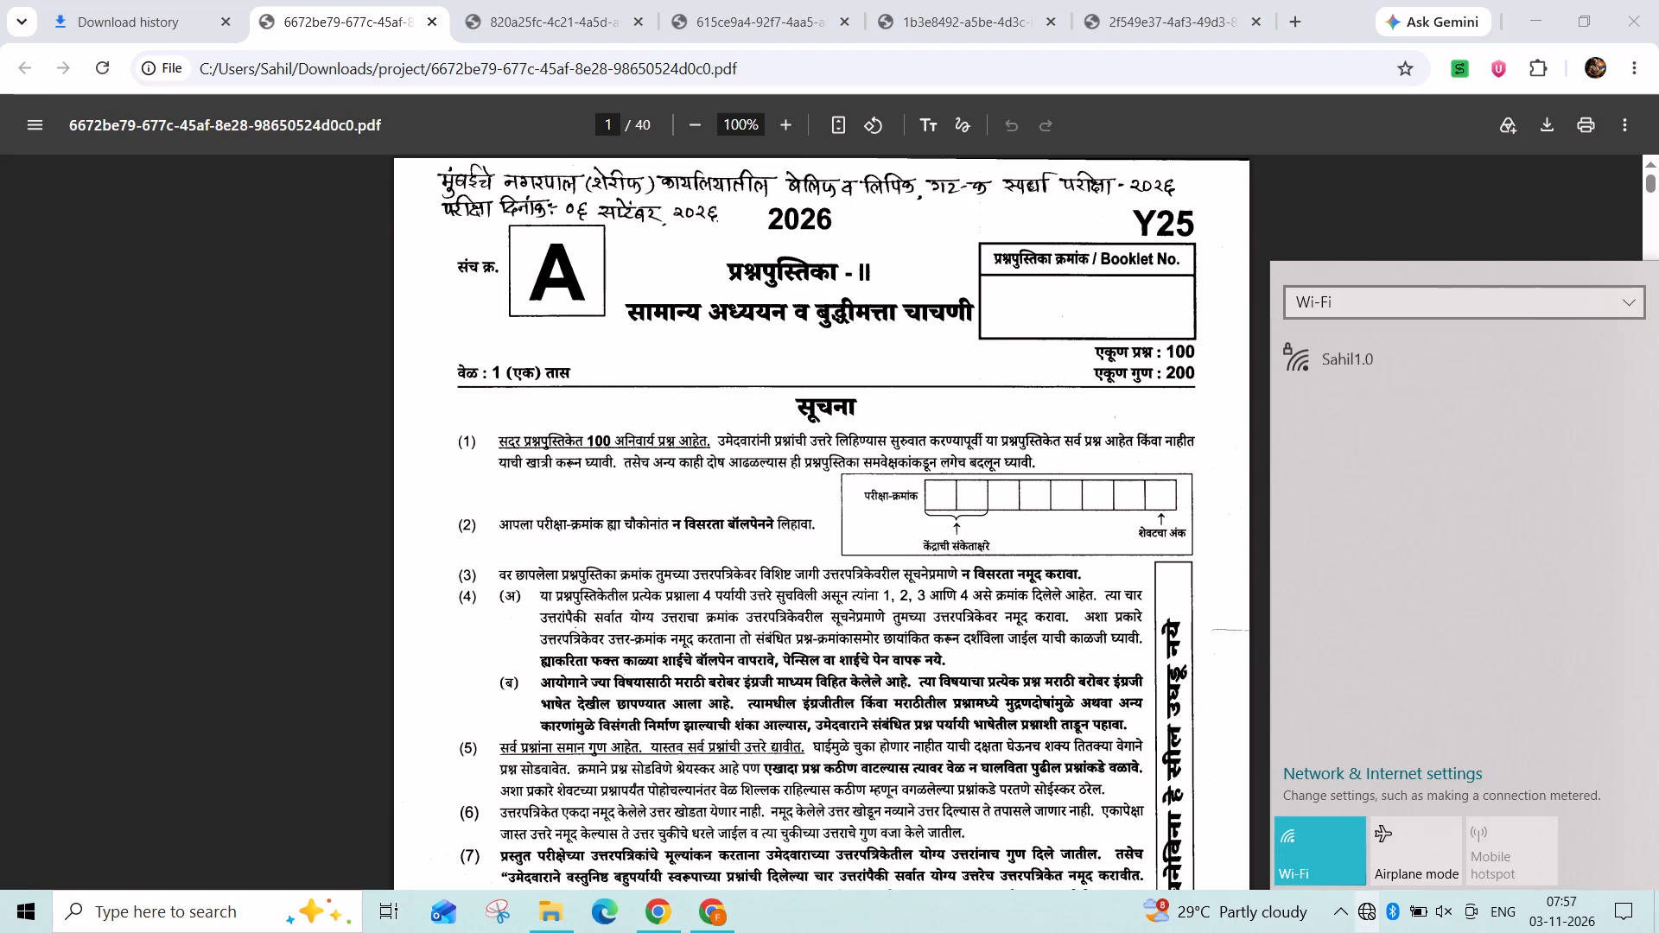
{"action": "left_click", "coordinate": [1429, 357]}
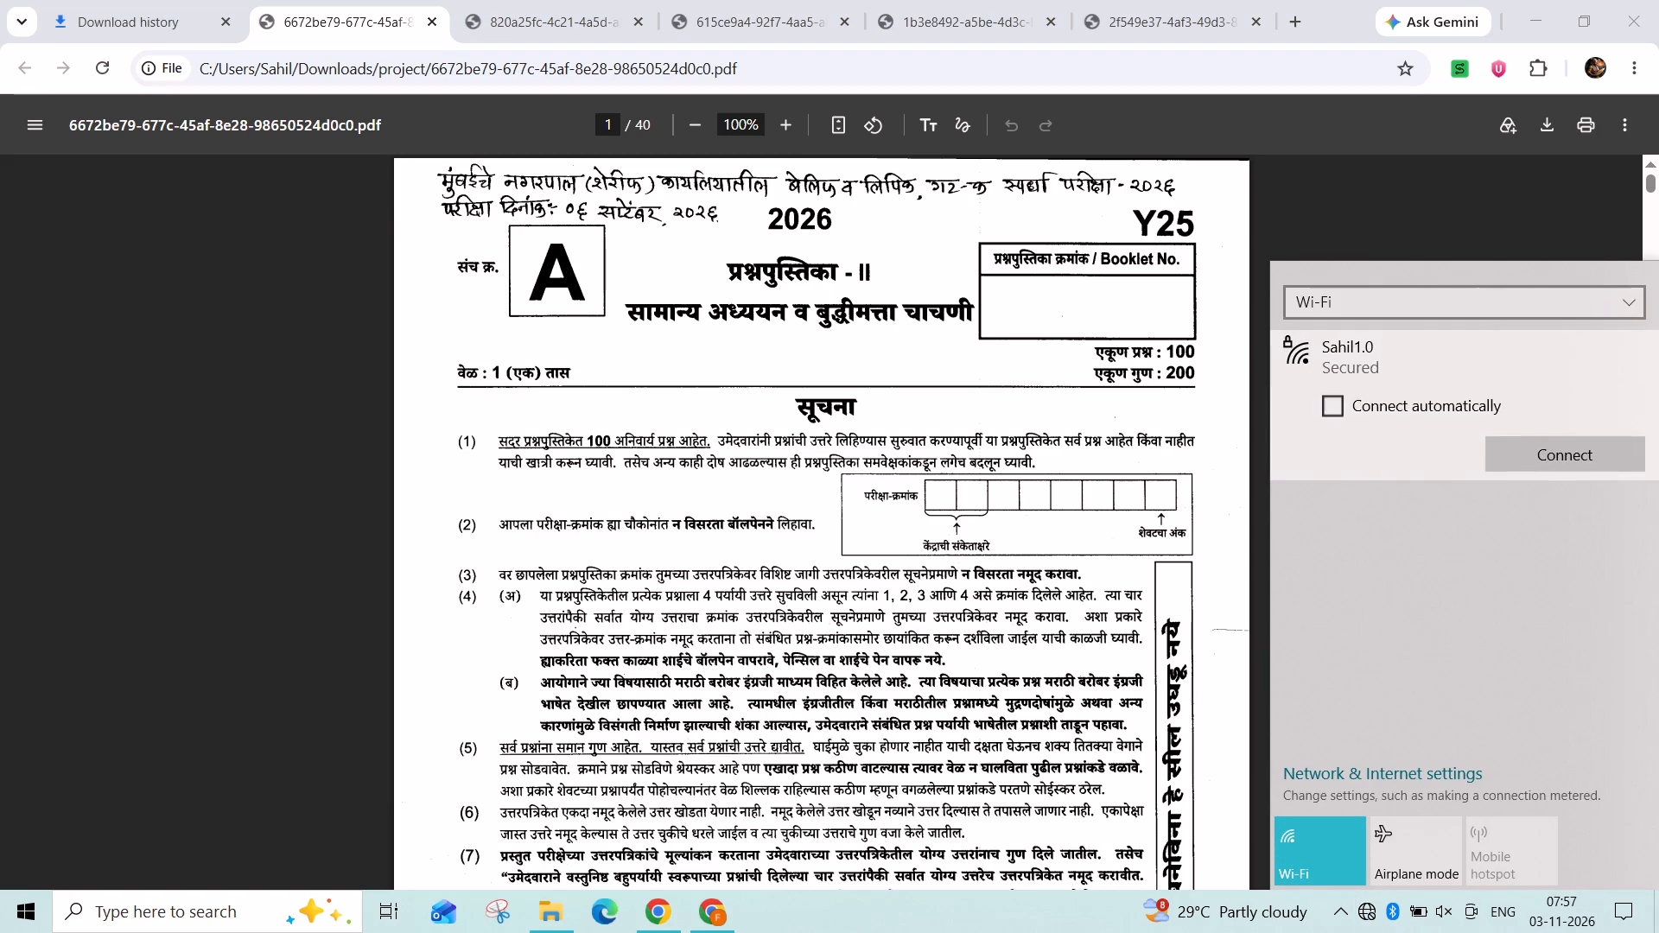
{"action": "left_click", "coordinate": [1504, 439]}
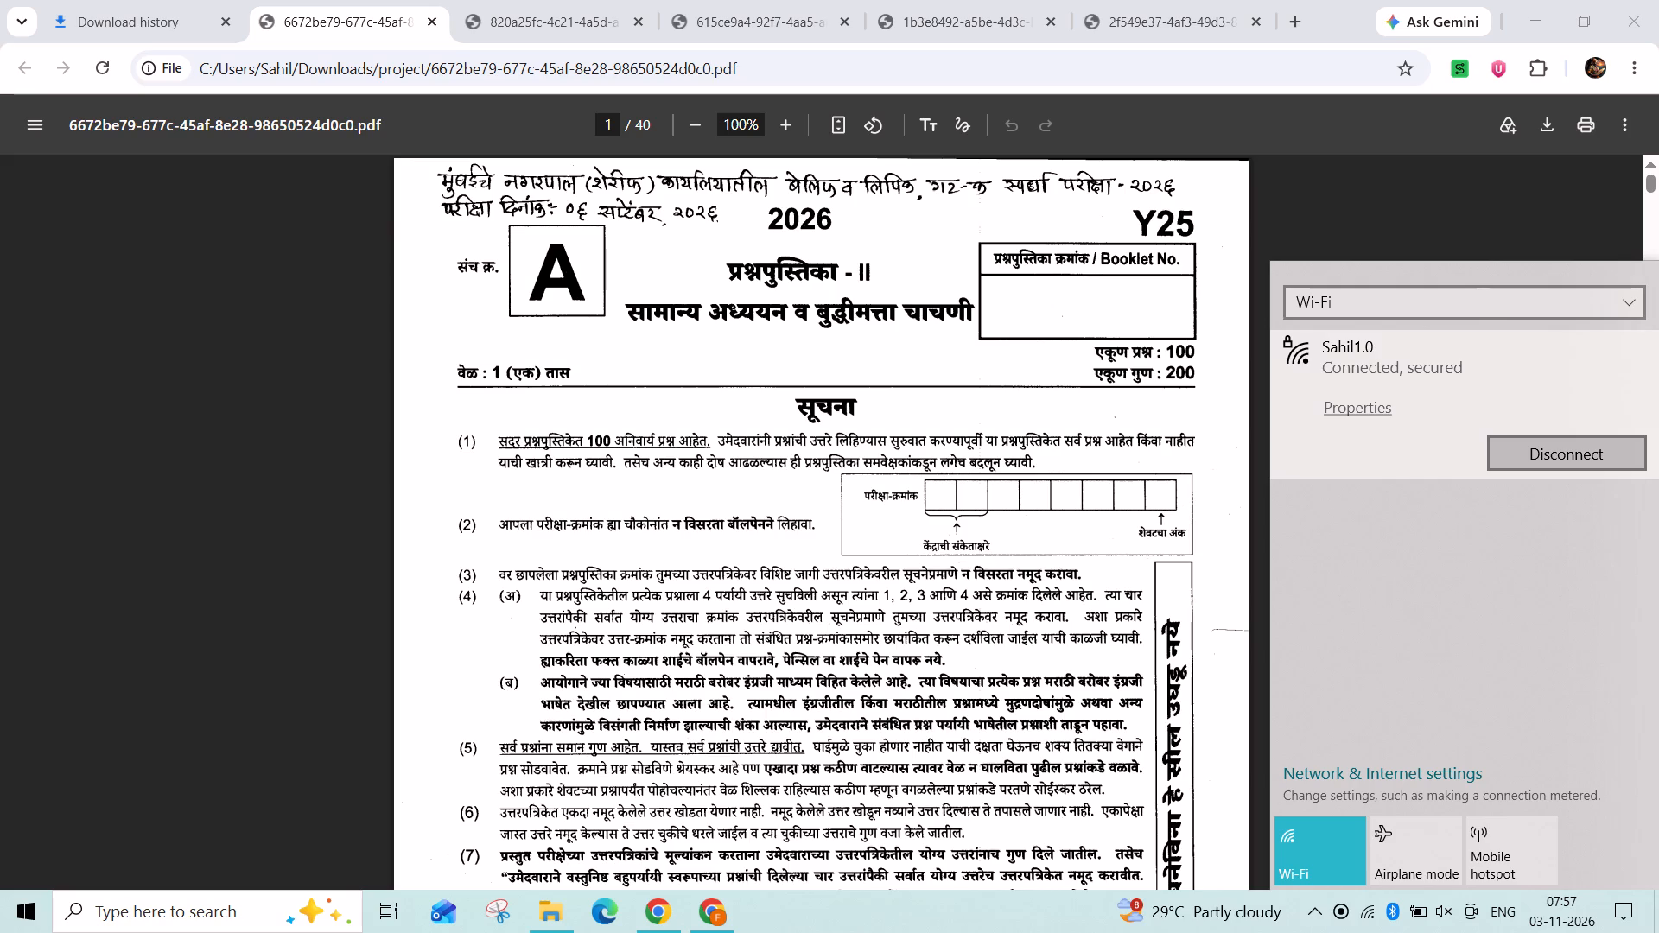
{"action": "left_click", "coordinate": [1535, 111]}
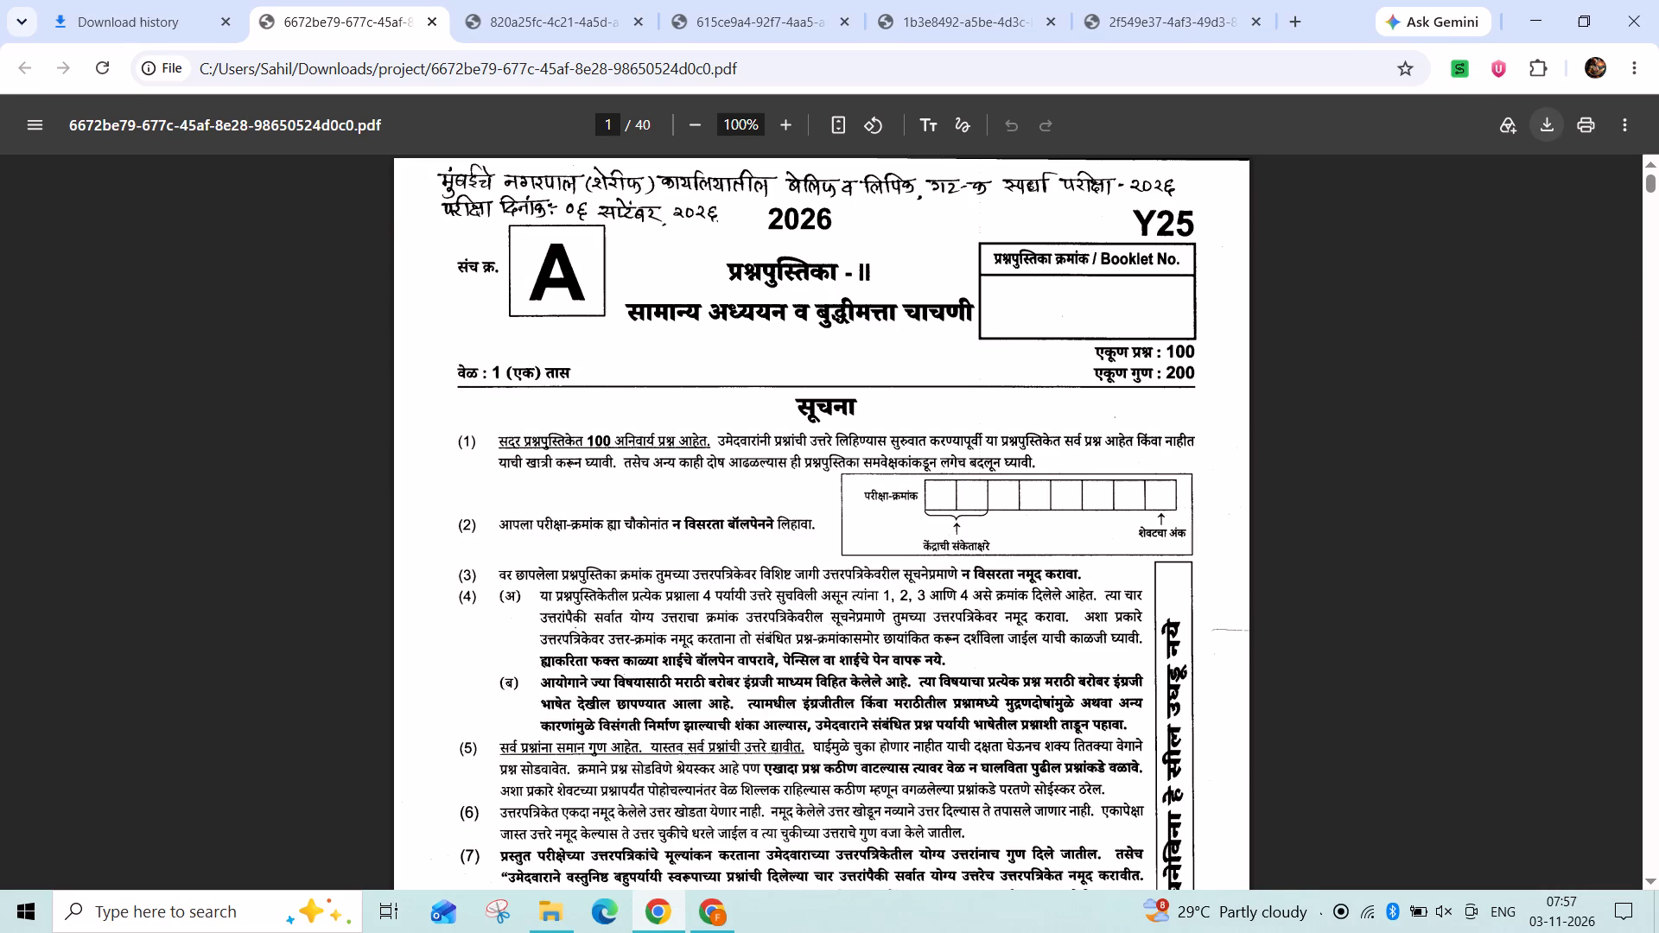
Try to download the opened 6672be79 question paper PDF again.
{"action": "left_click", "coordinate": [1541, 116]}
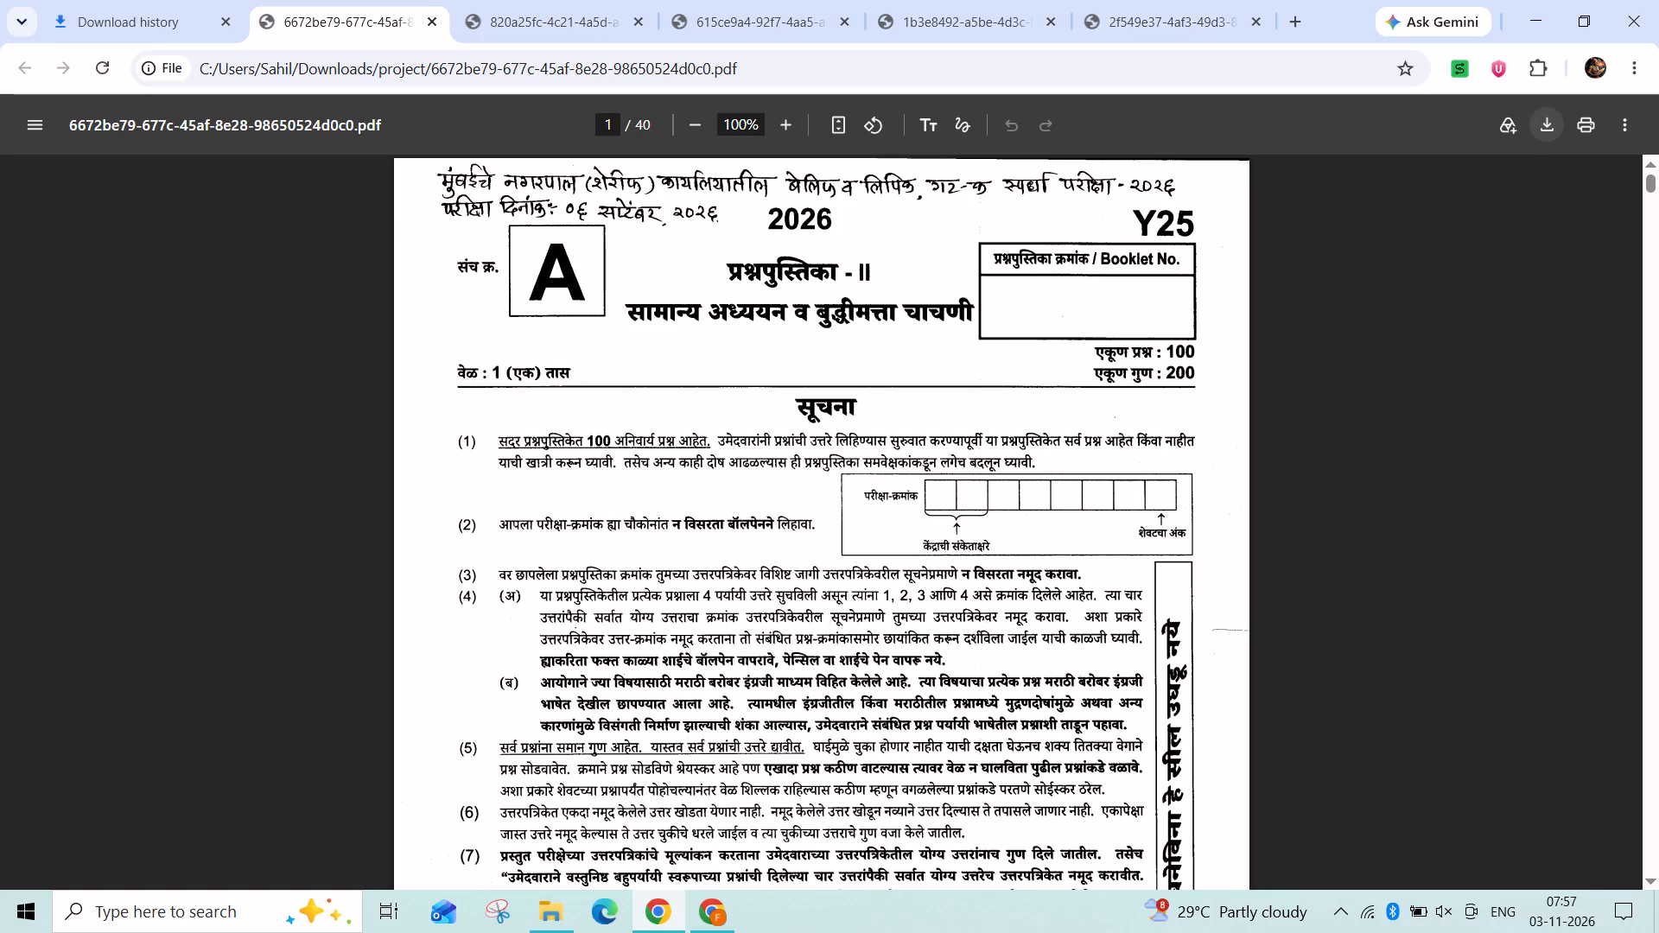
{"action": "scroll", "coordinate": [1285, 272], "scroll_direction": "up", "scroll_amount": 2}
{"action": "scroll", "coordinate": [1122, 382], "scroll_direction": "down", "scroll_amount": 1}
Open the 477c3b31 and 6672be79 question-paper PDFs from the download history.
{"action": "left_click", "coordinate": [200, 14]}
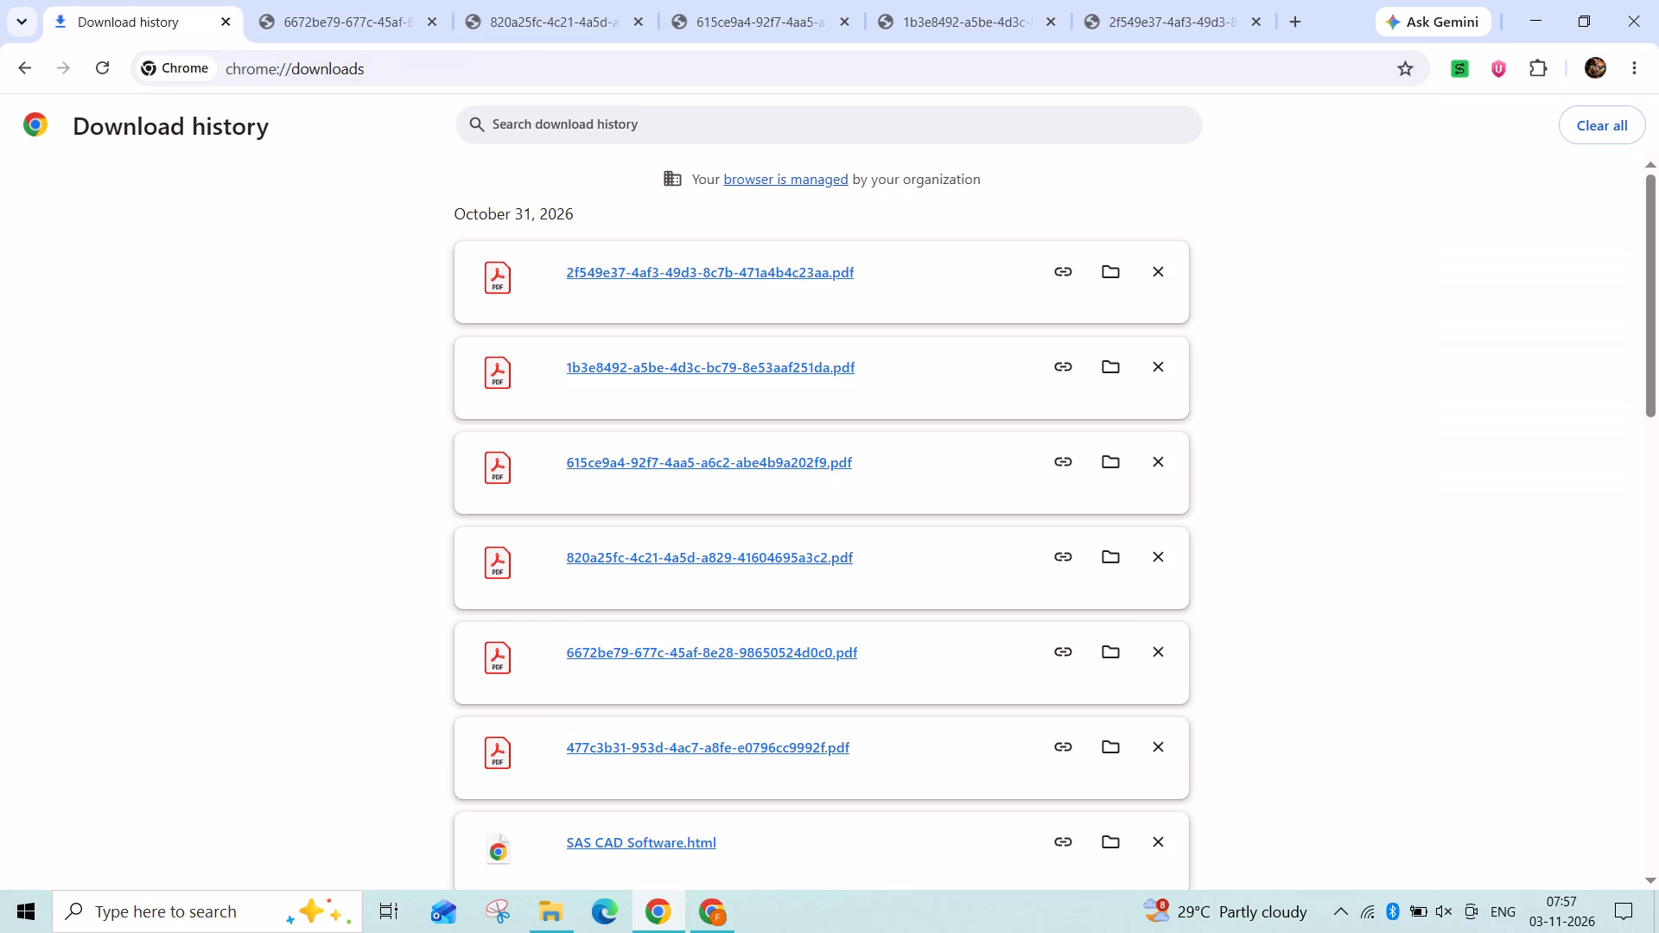
{"action": "left_click", "coordinate": [699, 741]}
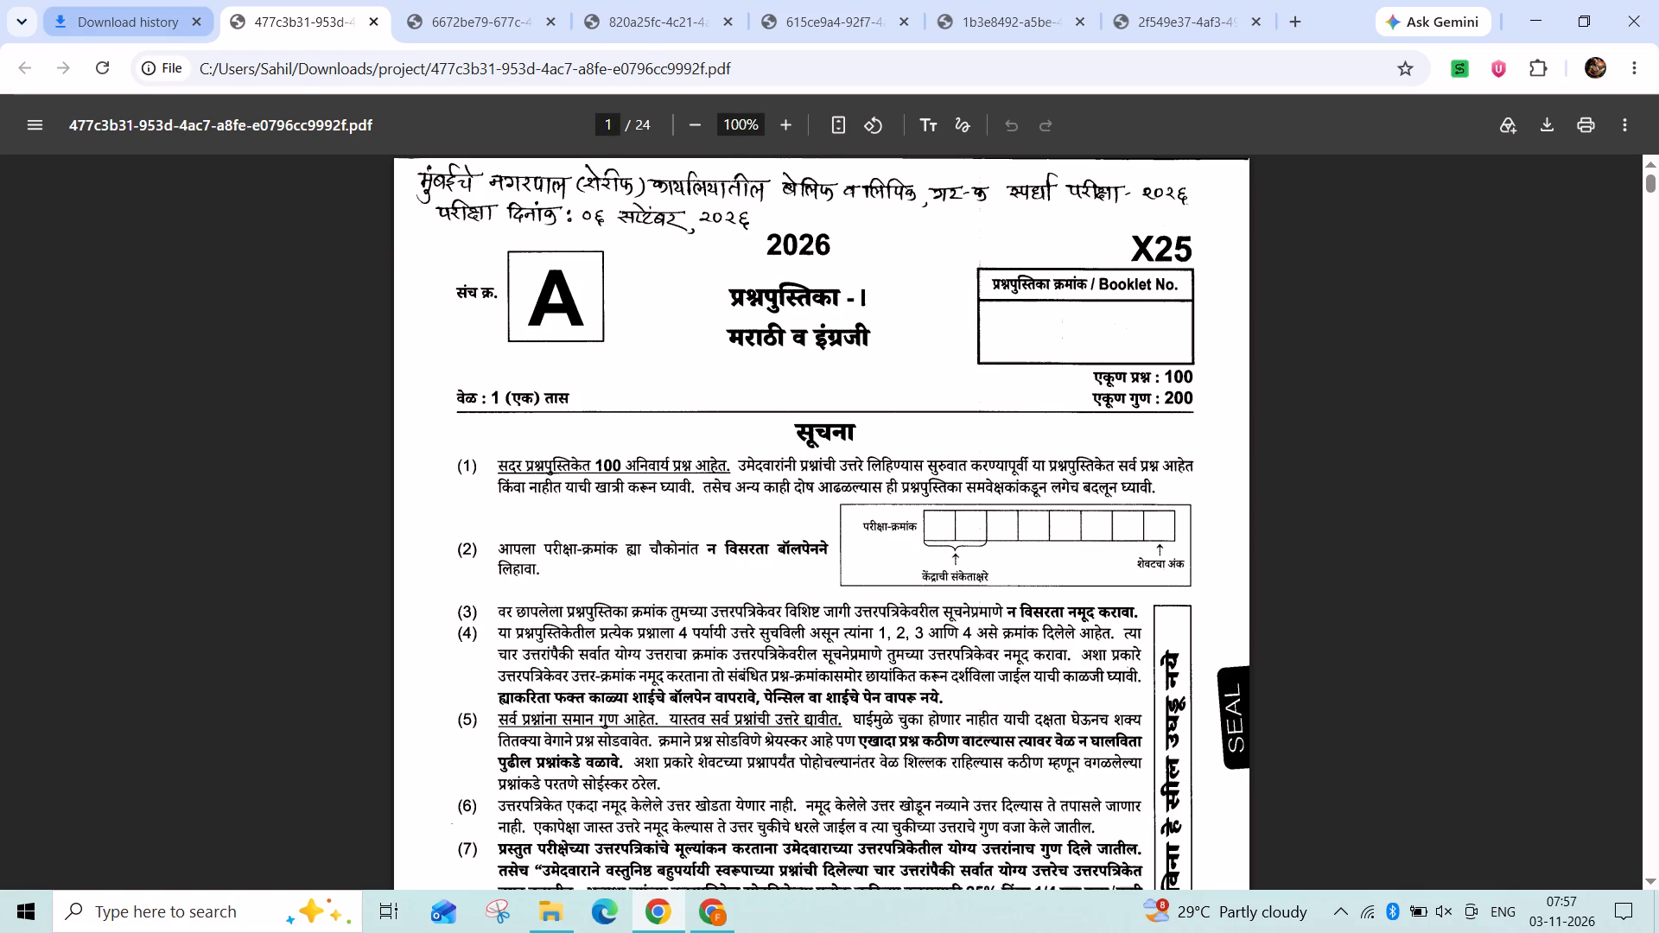
{"action": "left_click", "coordinate": [168, 0]}
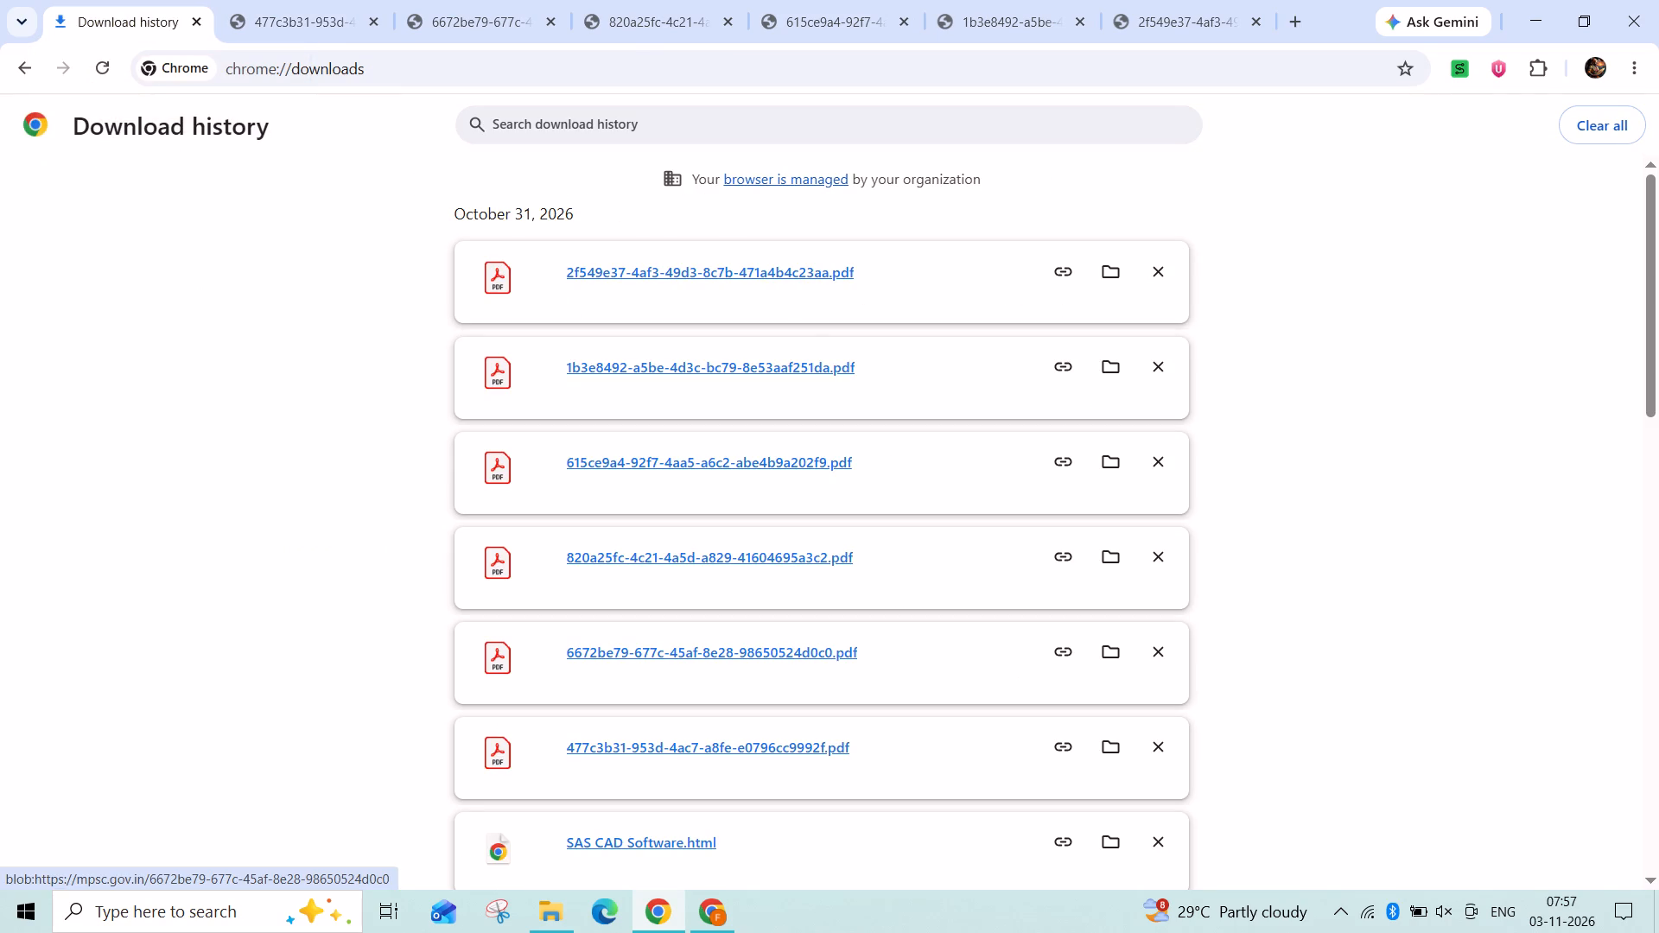
{"action": "left_click", "coordinate": [599, 663]}
{"action": "left_click", "coordinate": [609, 657]}
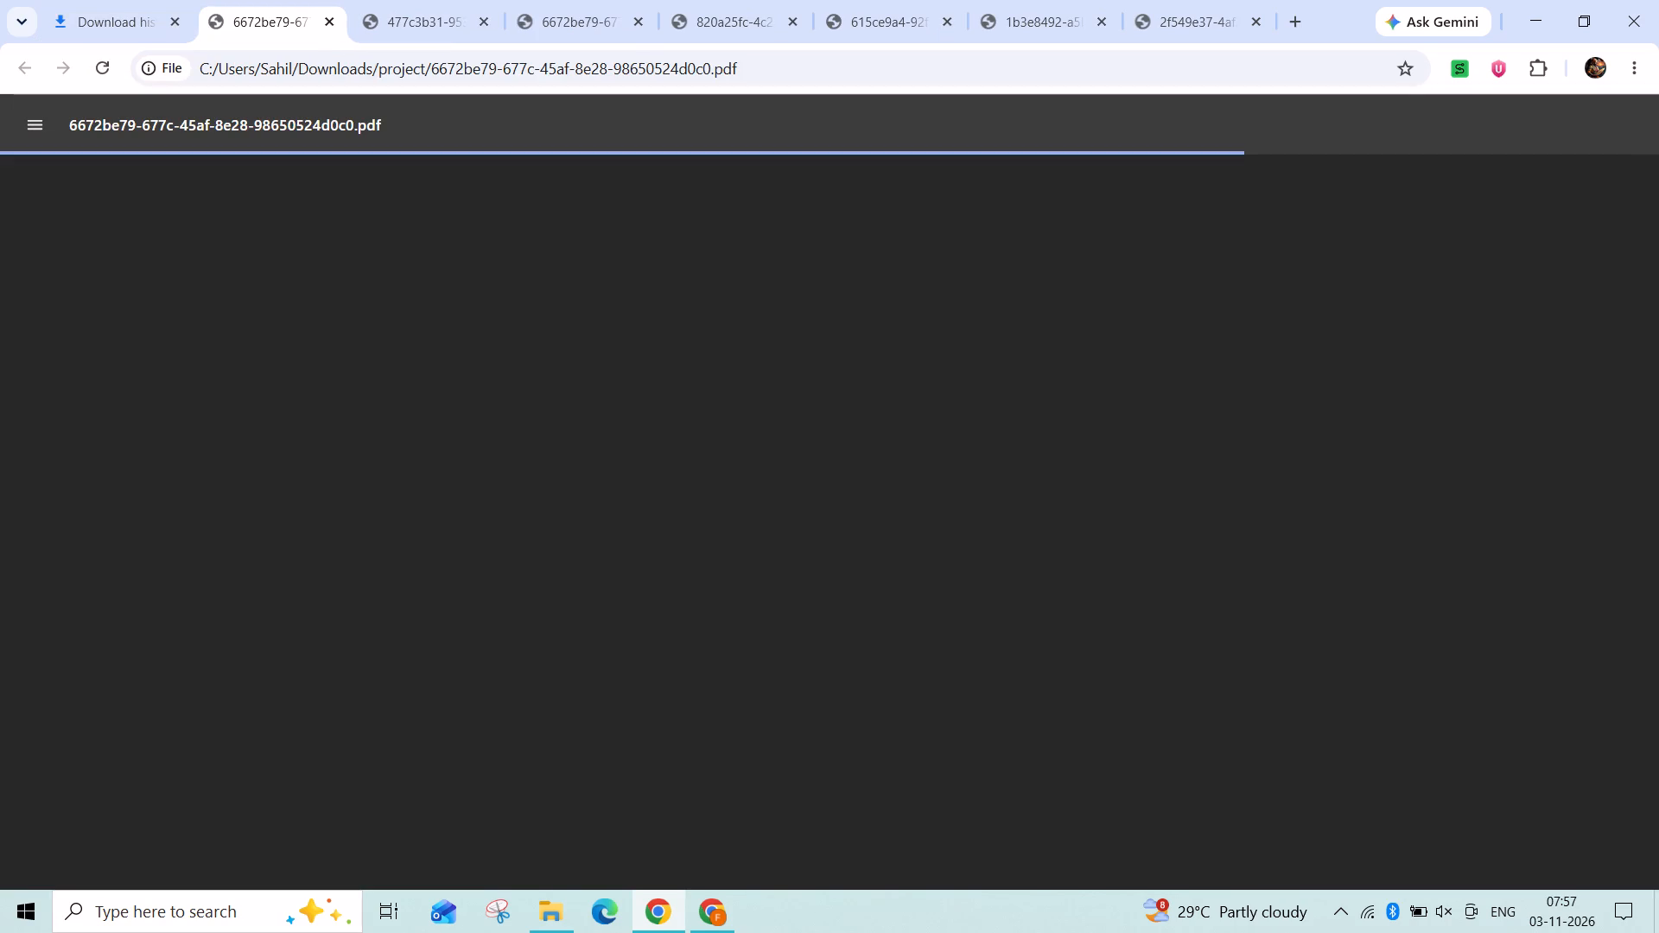
Show the downloaded 6672be79 PDF in its project folder and rename the file as xx.
{"action": "left_click", "coordinate": [127, 0]}
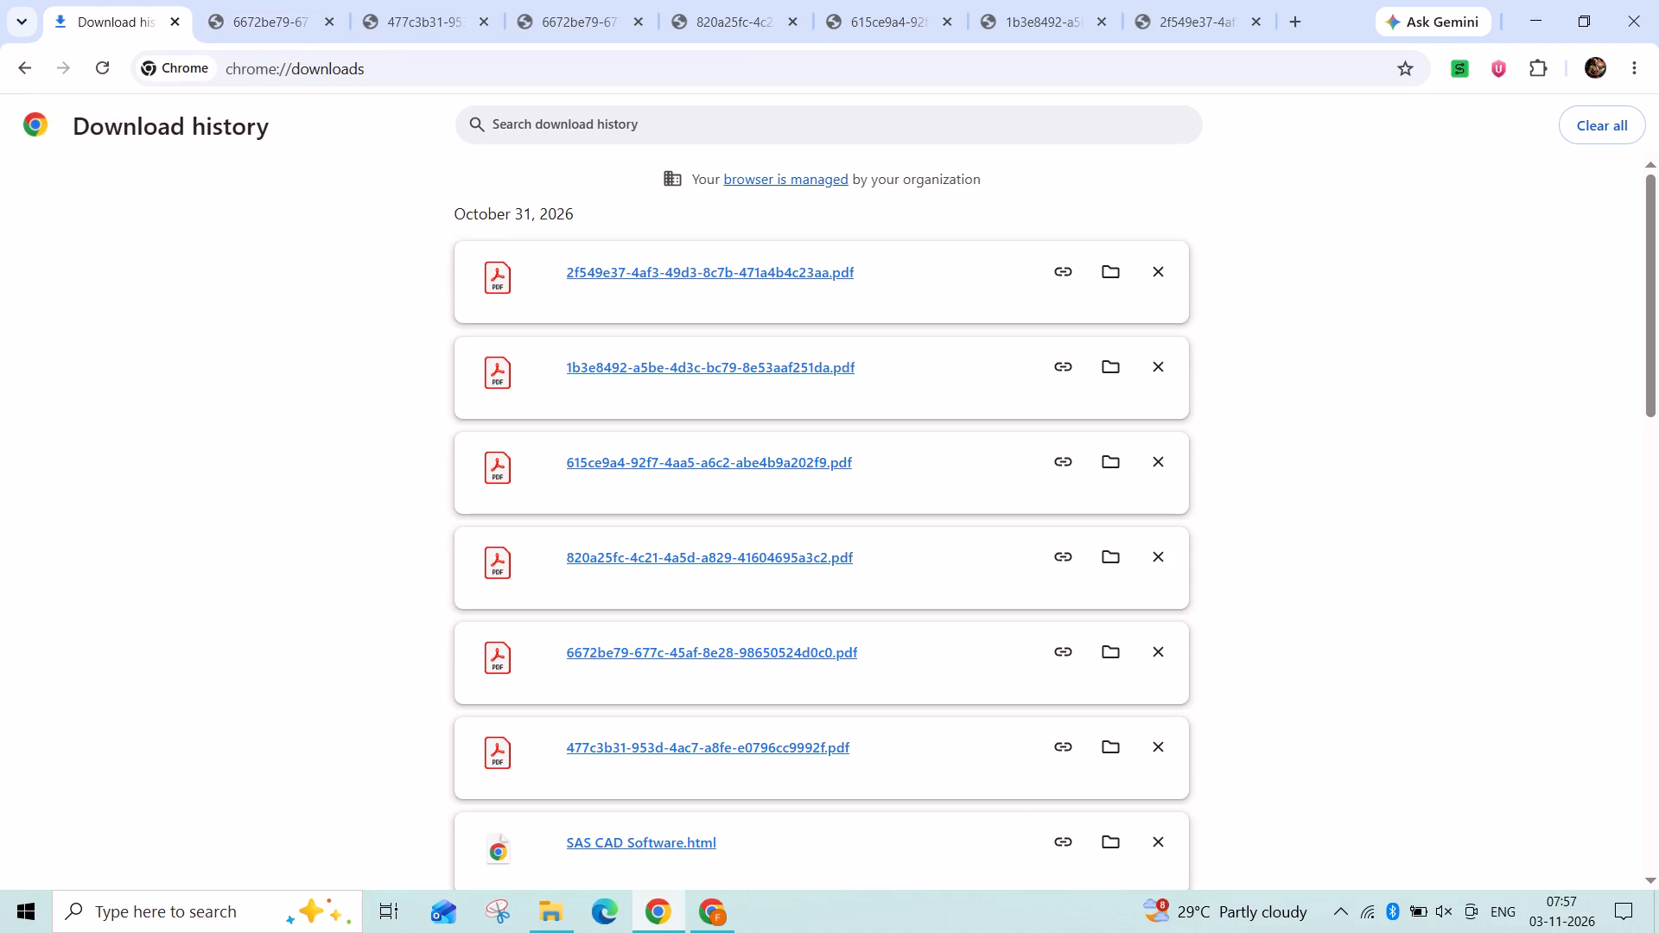
{"action": "left_click", "coordinate": [1117, 660]}
{"action": "right_click", "coordinate": [831, 209]}
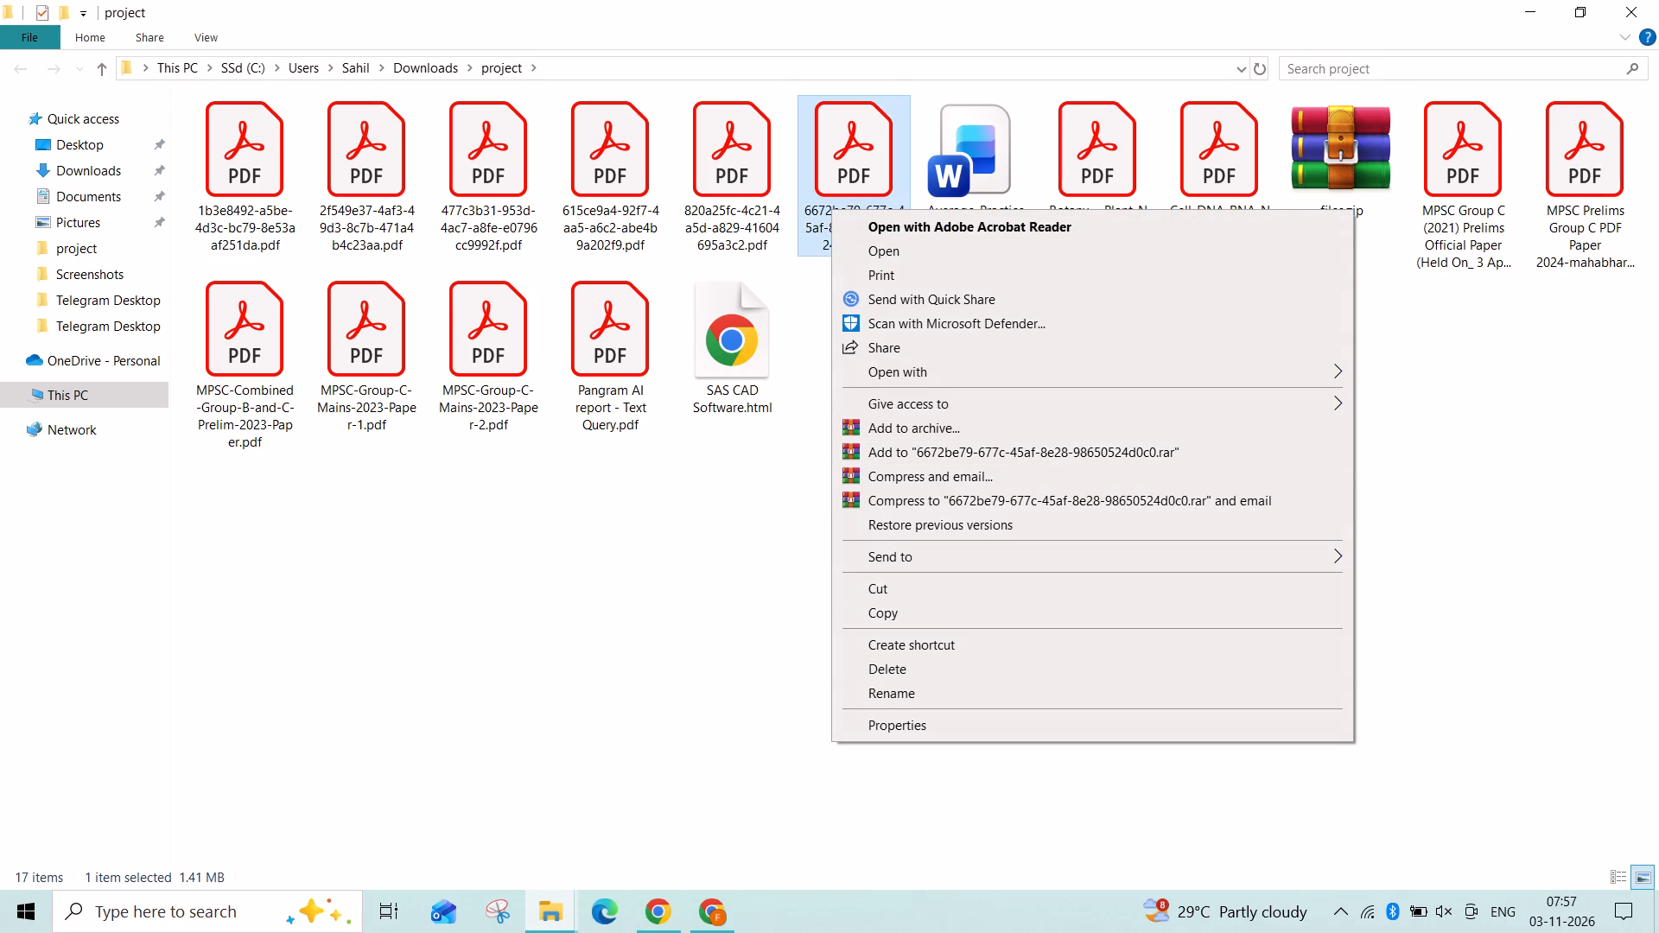
{"action": "left_click", "coordinate": [916, 361]}
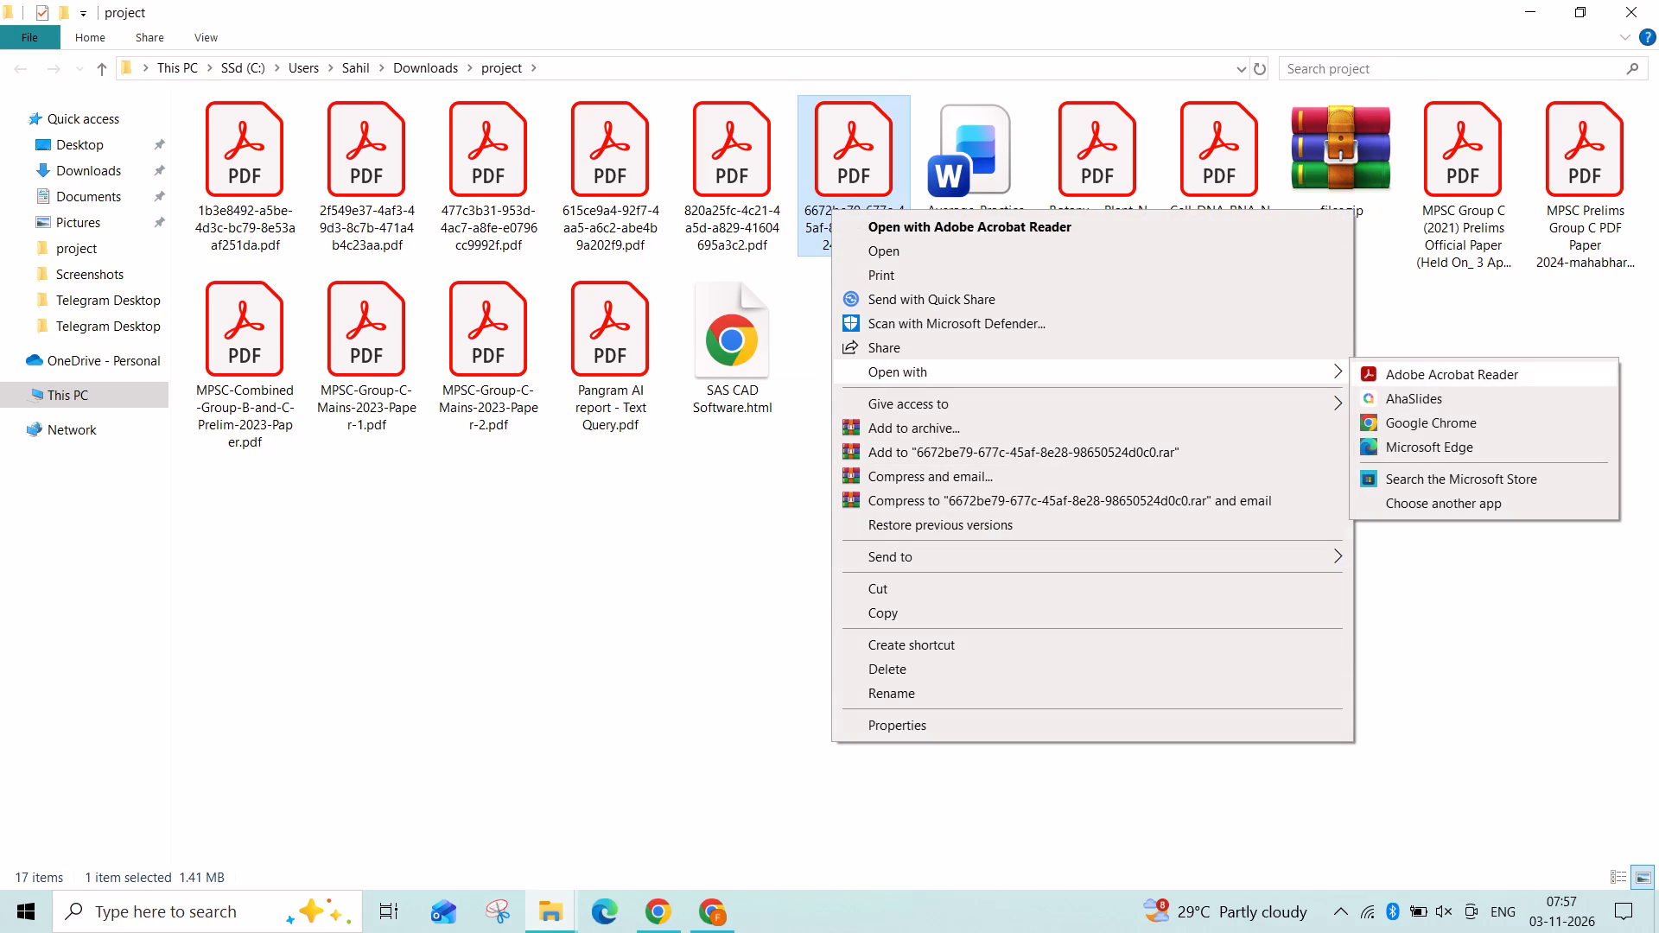
{"action": "left_click", "coordinate": [914, 683]}
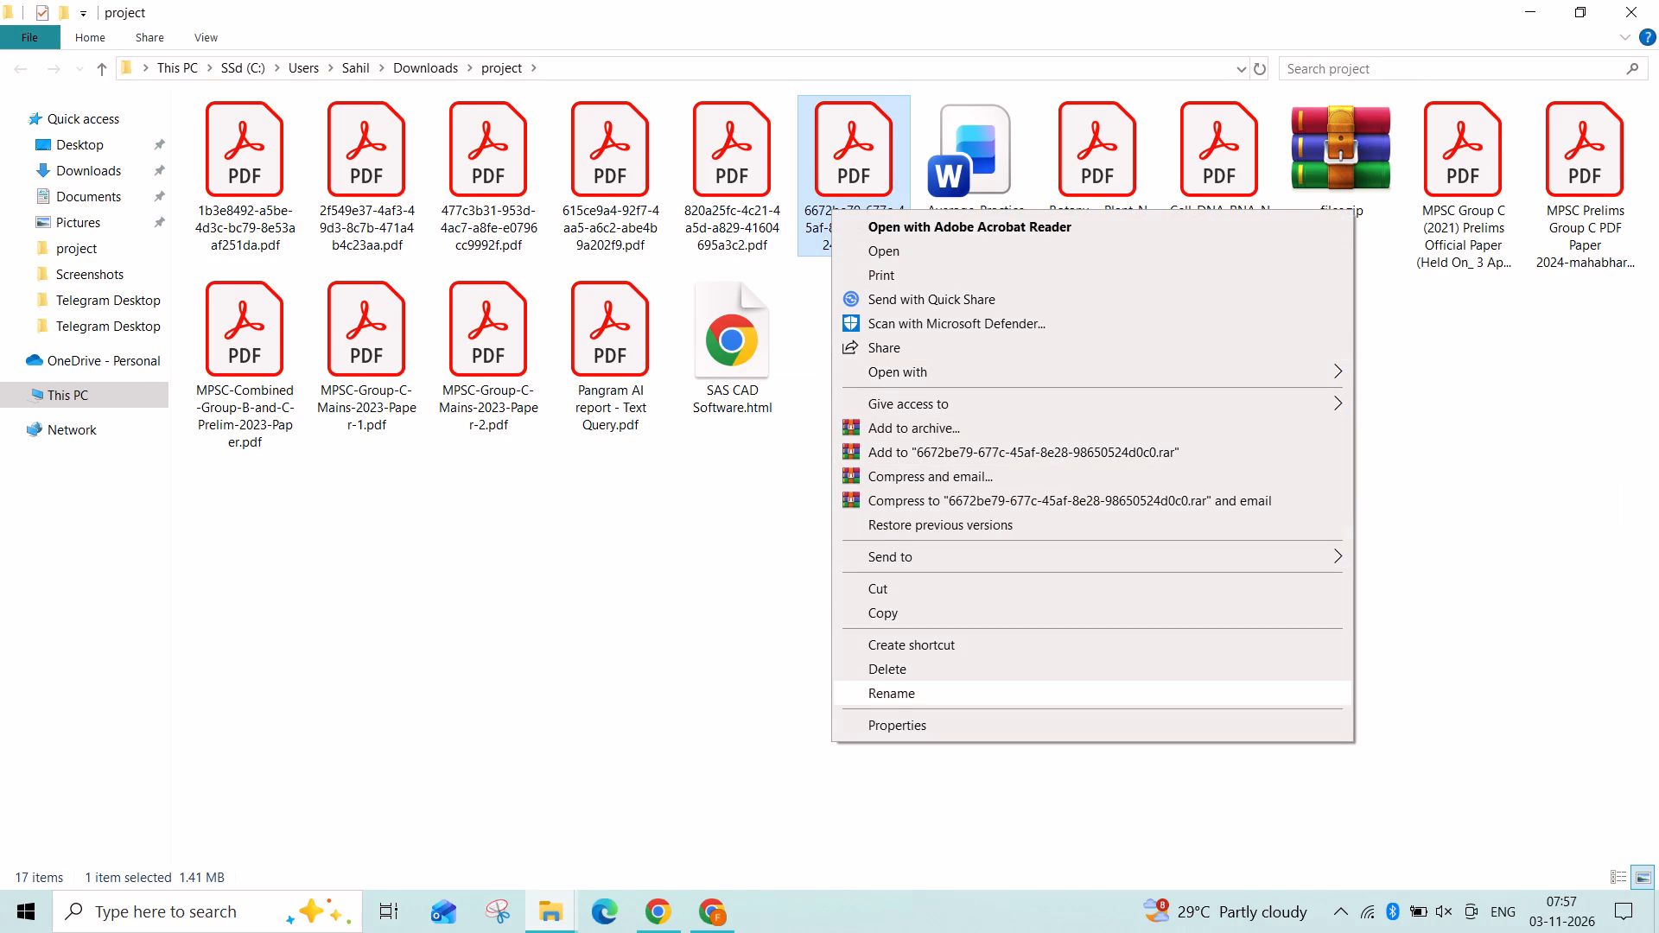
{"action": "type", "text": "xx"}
{"action": "left_click", "coordinate": [914, 683]}
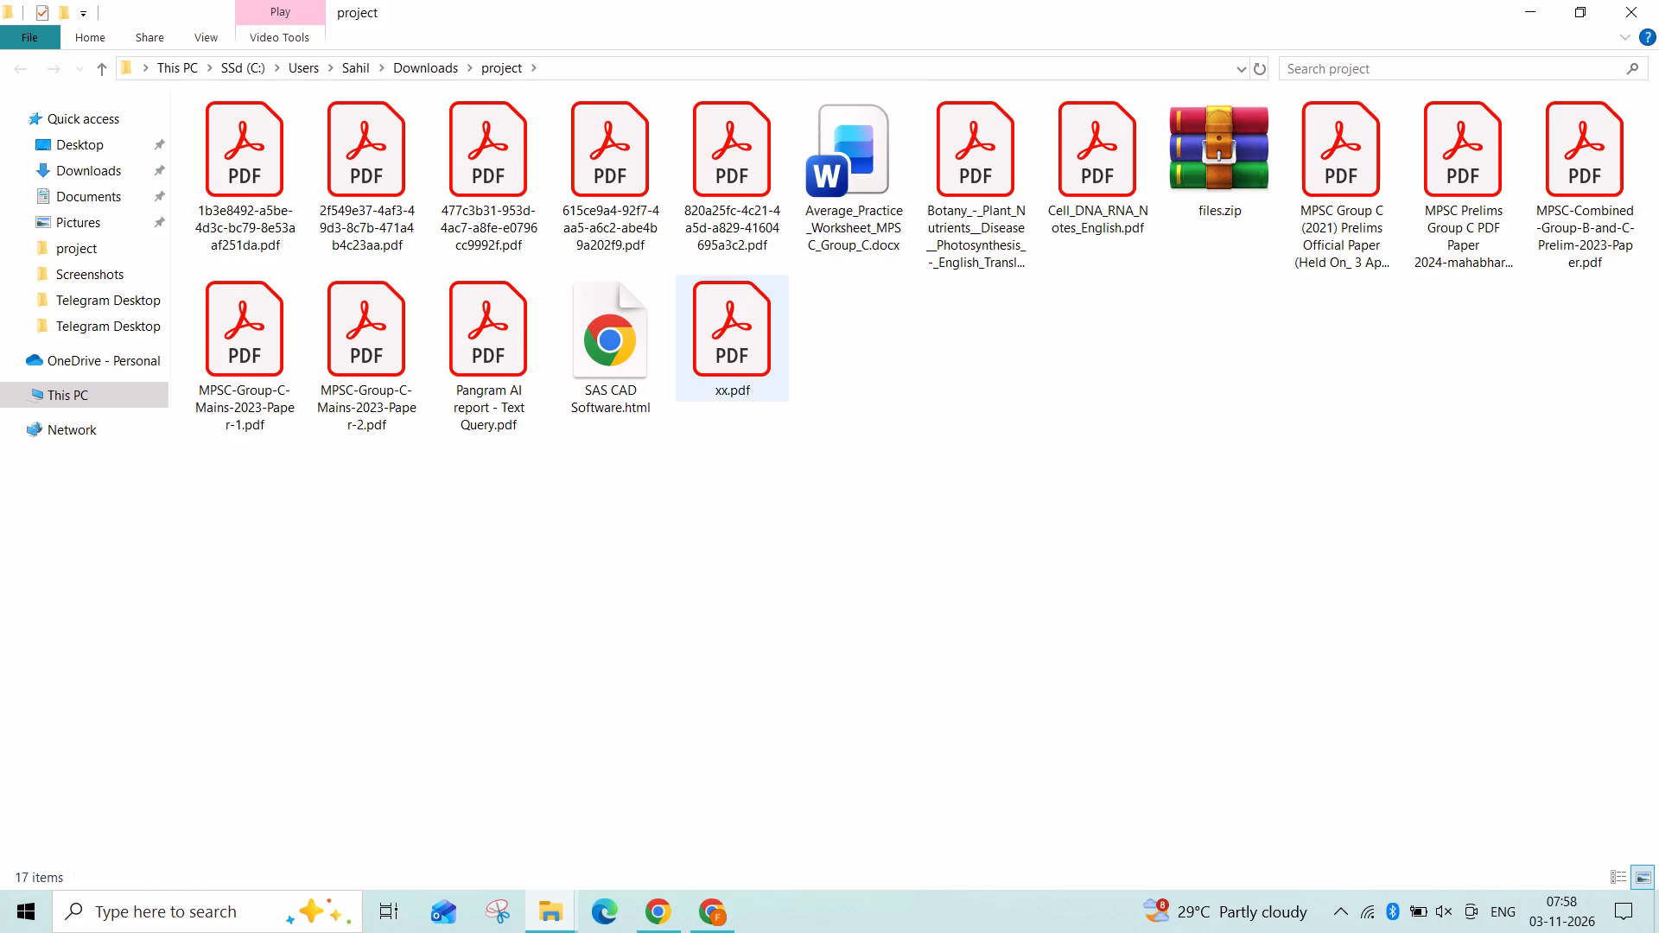
Switch to the other Chrome window with its blank new tab.
{"action": "left_click", "coordinate": [729, 932]}
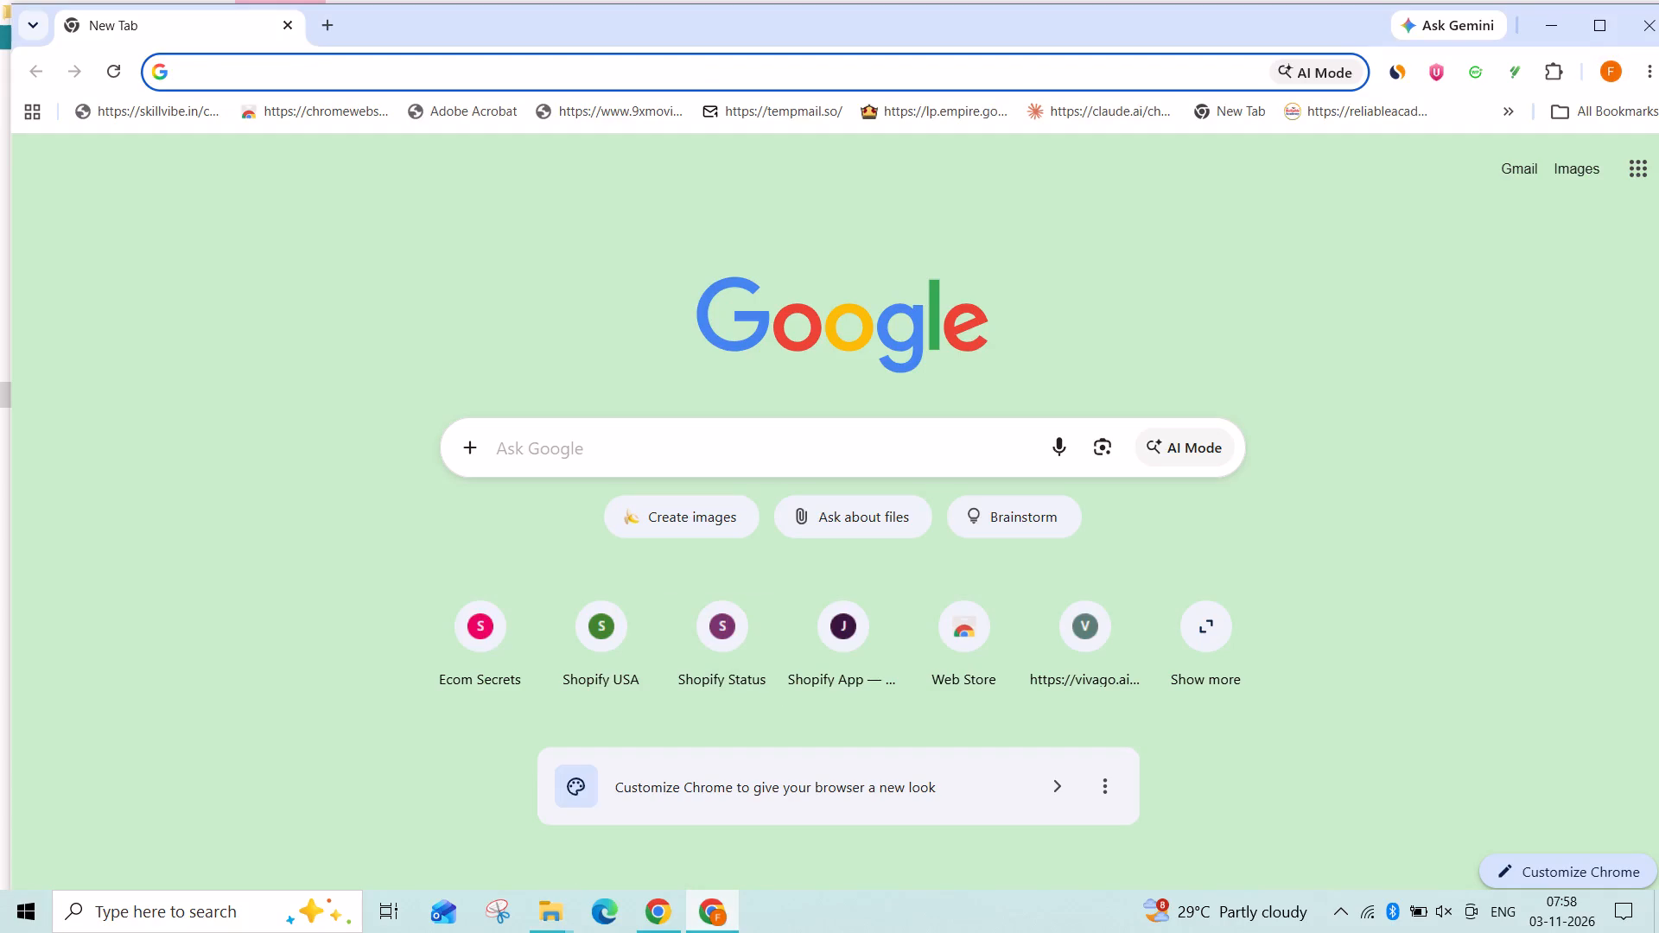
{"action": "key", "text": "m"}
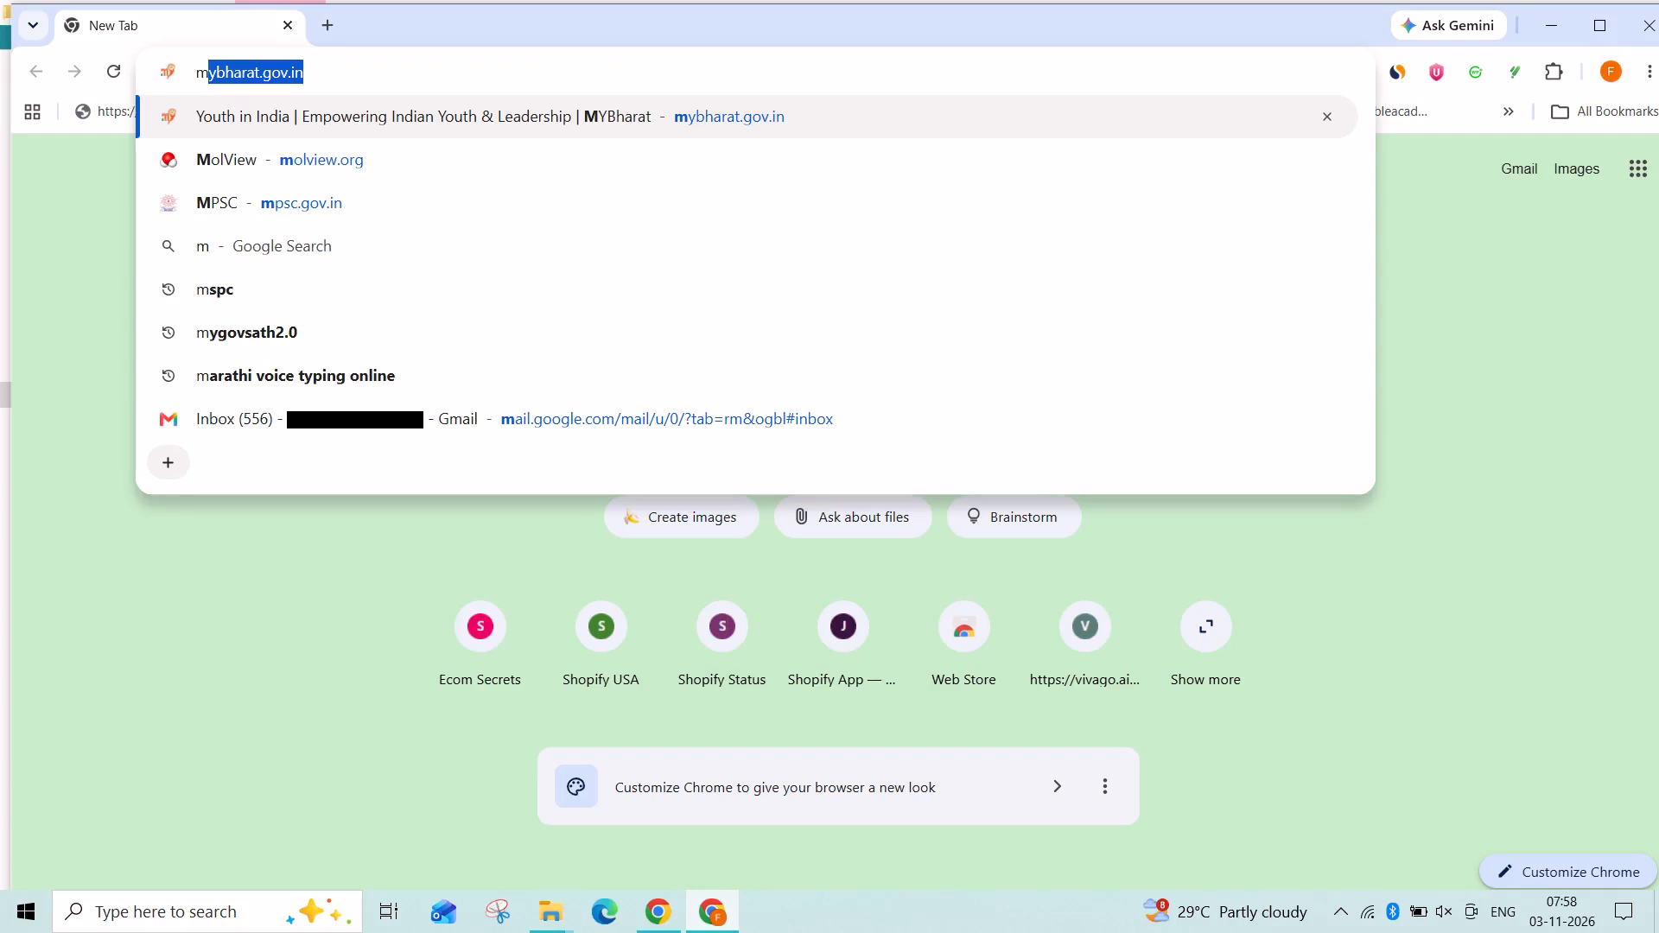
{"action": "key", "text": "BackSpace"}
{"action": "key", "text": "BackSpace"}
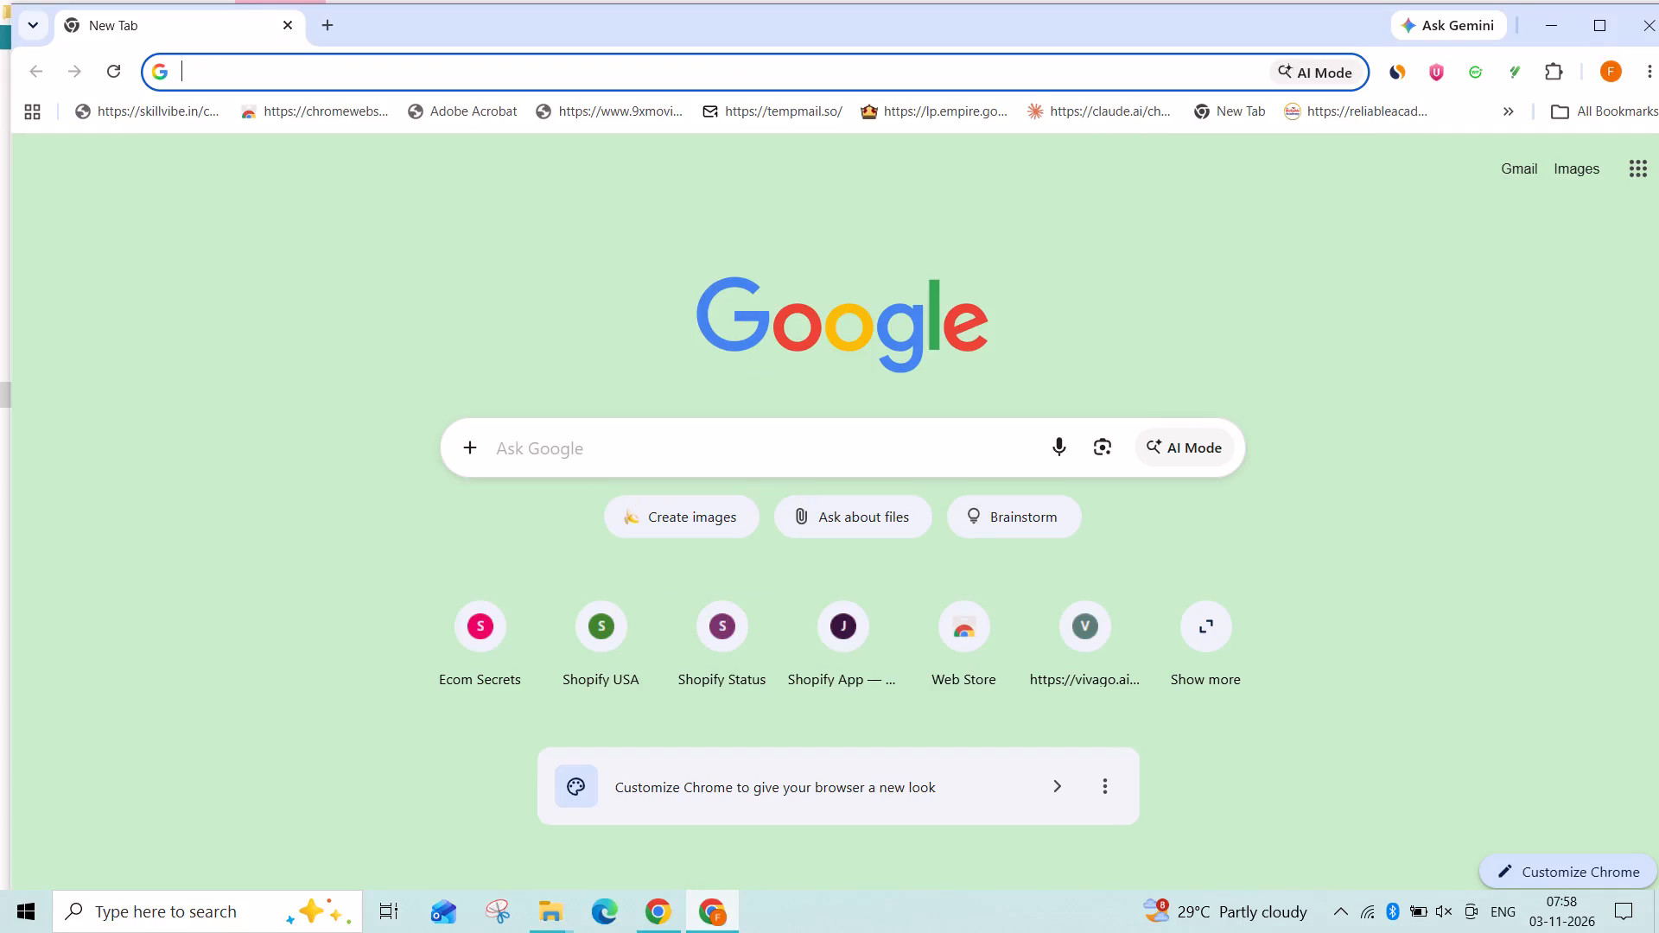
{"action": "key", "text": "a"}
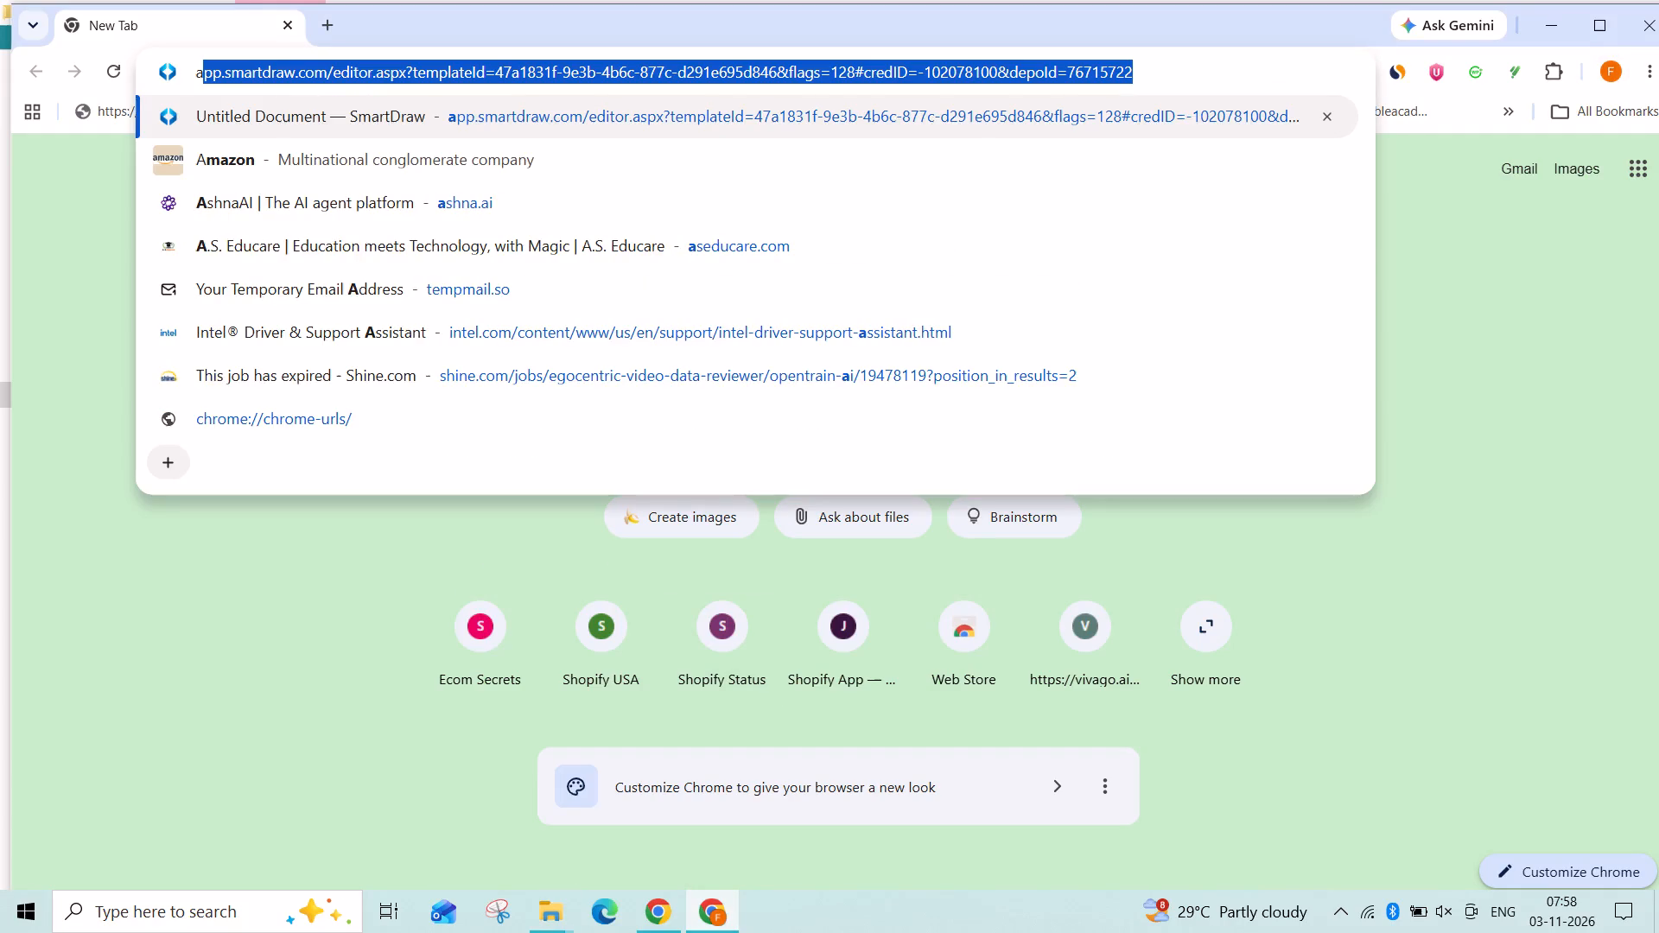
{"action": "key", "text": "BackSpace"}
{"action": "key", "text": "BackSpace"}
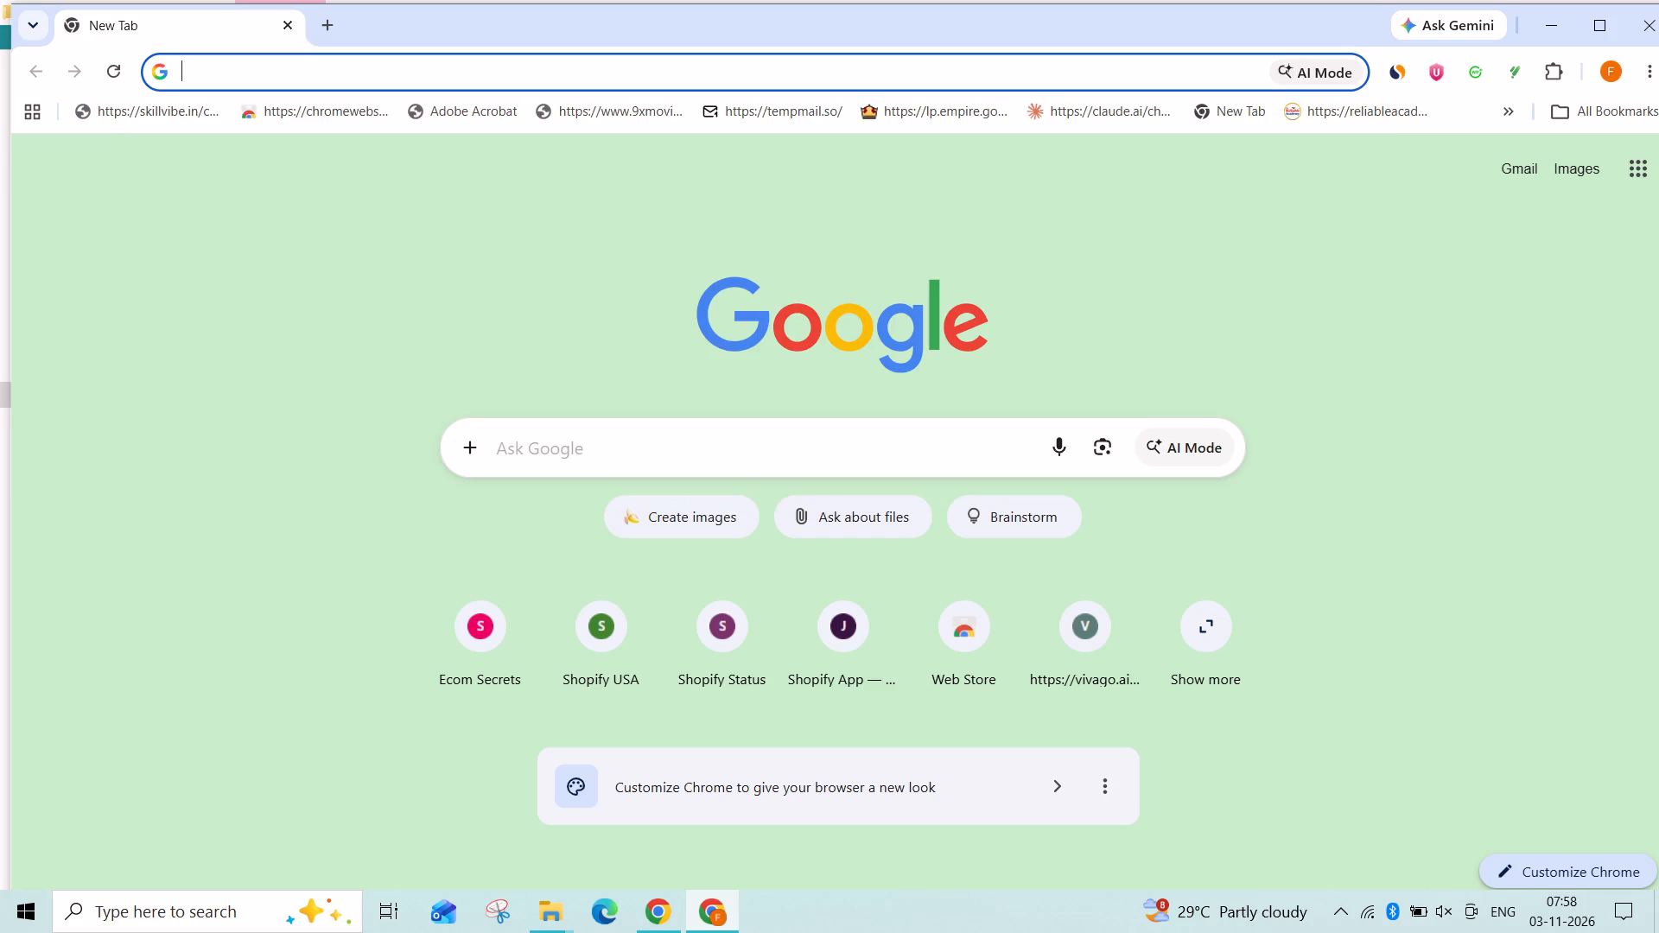
Open the previously visited Online2PDF converter page in the new tab.
{"action": "key", "text": "p"}
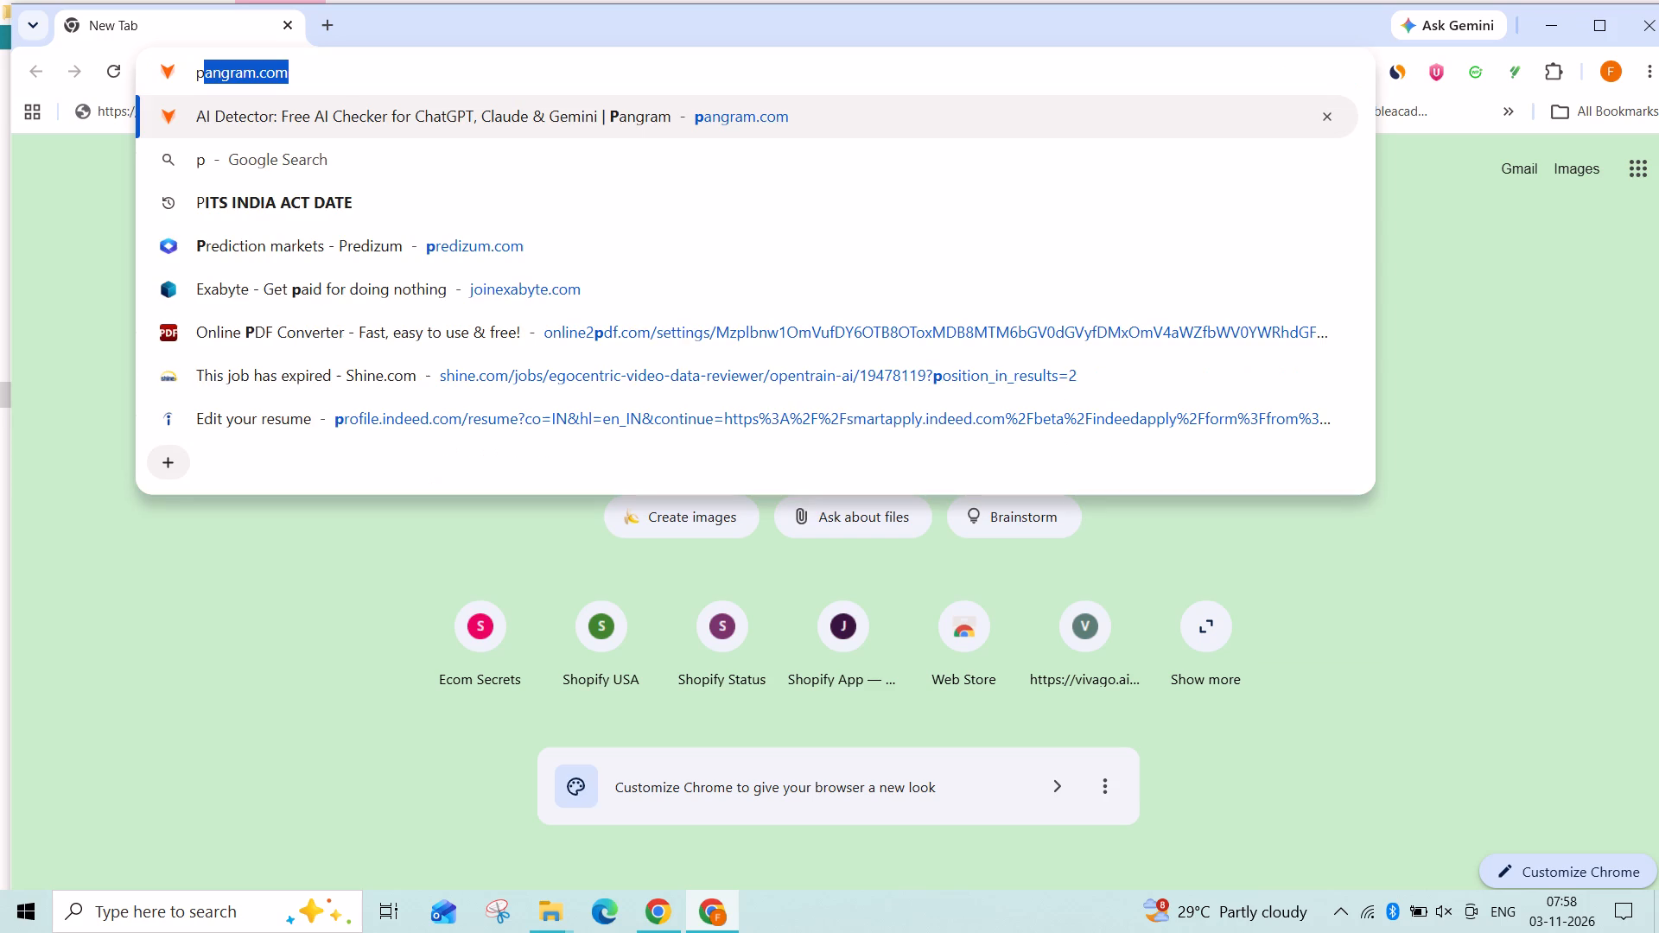
{"action": "key", "text": "d"}
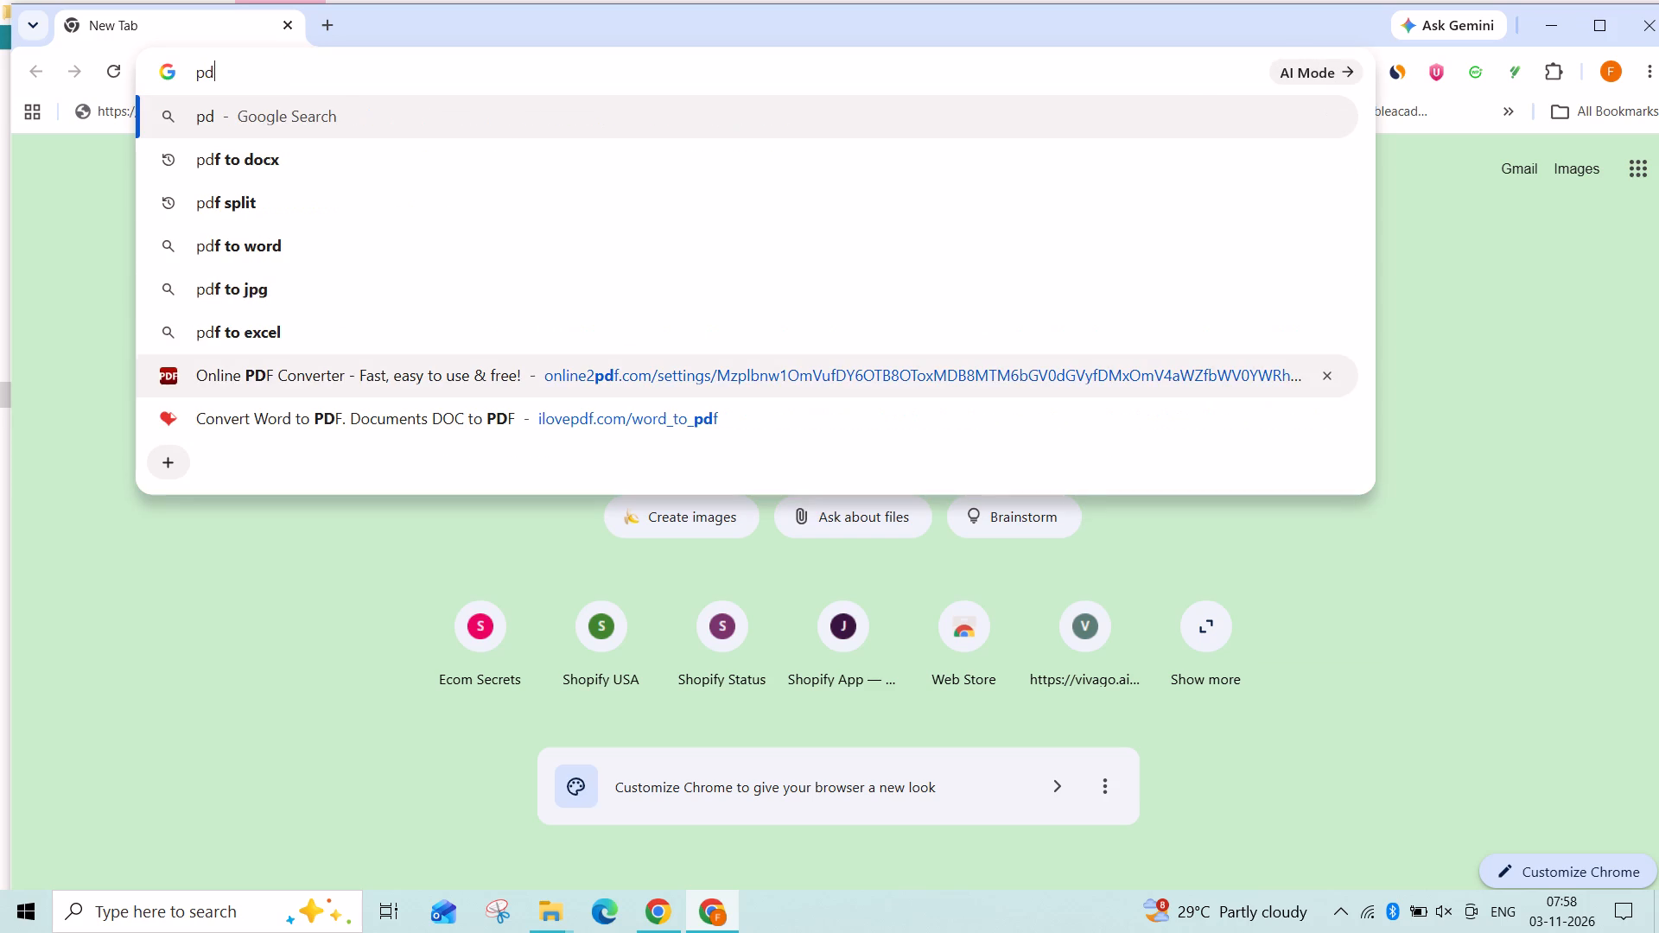
{"action": "left_click", "coordinate": [404, 387]}
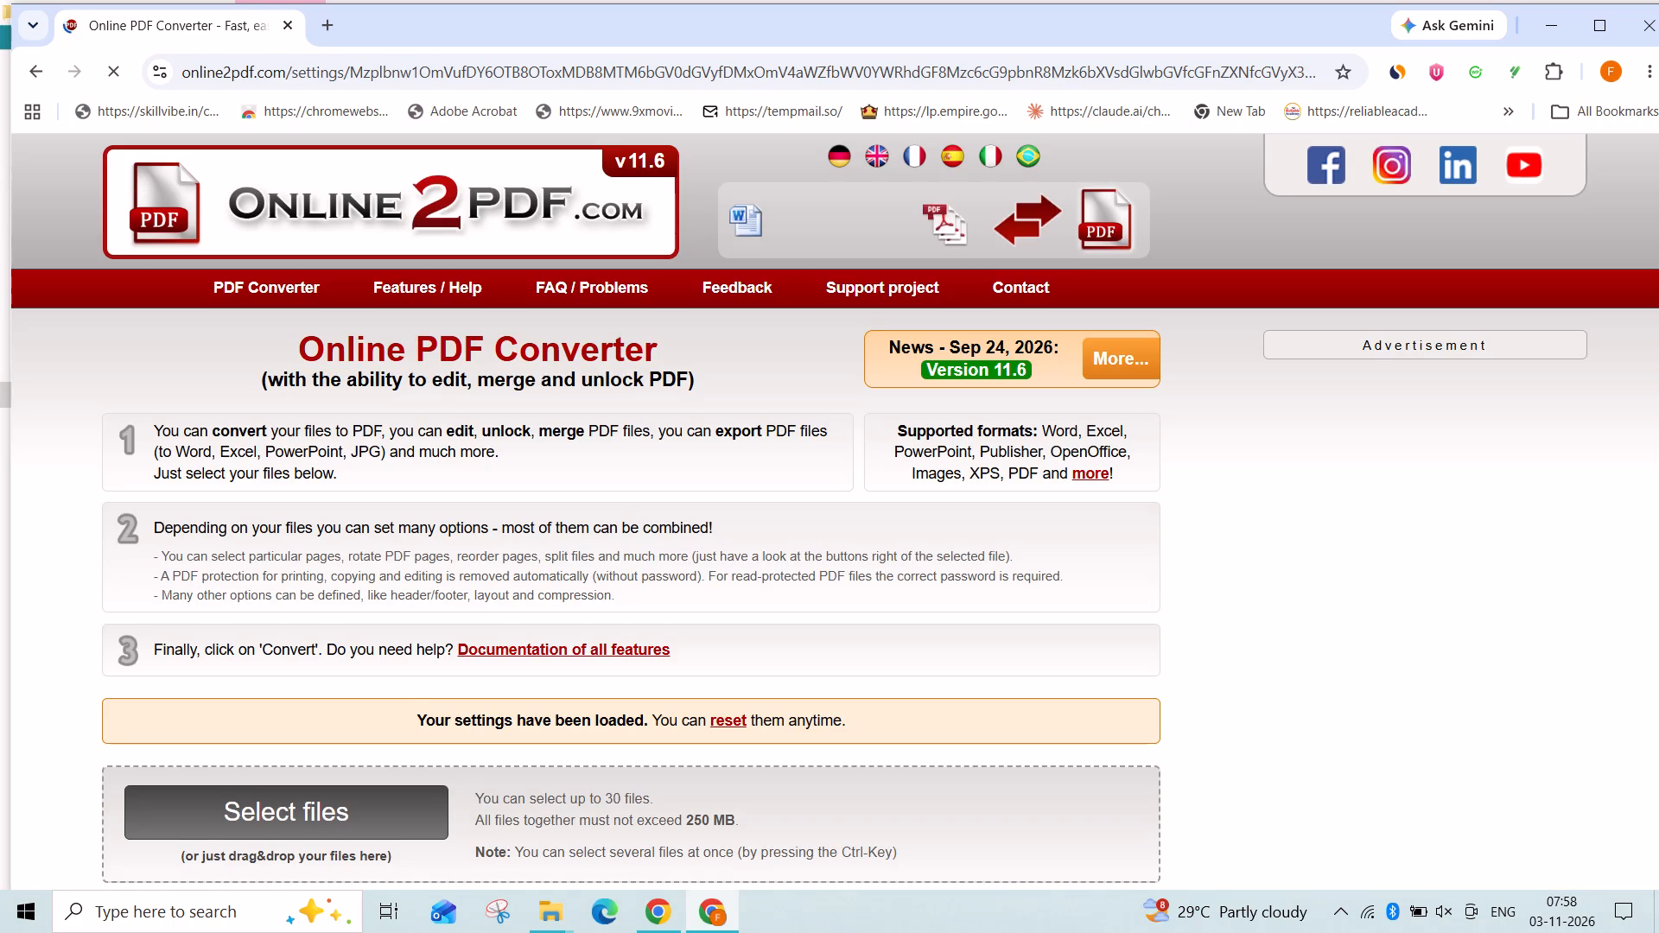
Find xx.pdf in the Downloads folder and load it into the converter as File 1.
{"action": "scroll", "coordinate": [482, 565], "scroll_direction": "down", "scroll_amount": 2}
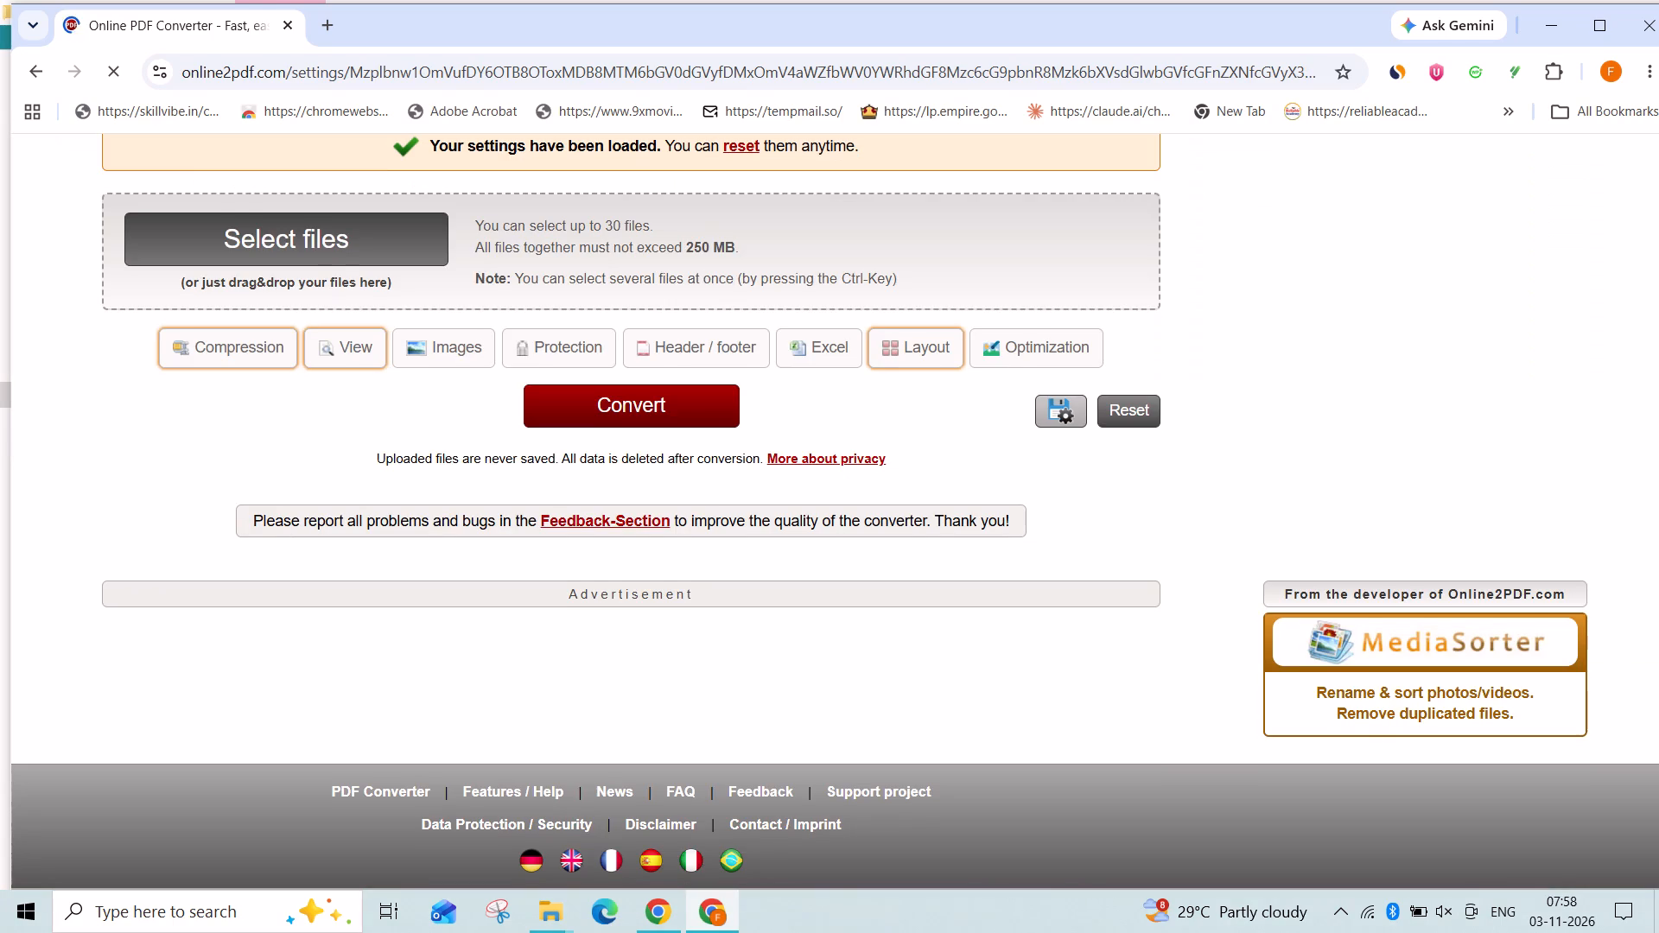
{"action": "left_click", "coordinate": [346, 256]}
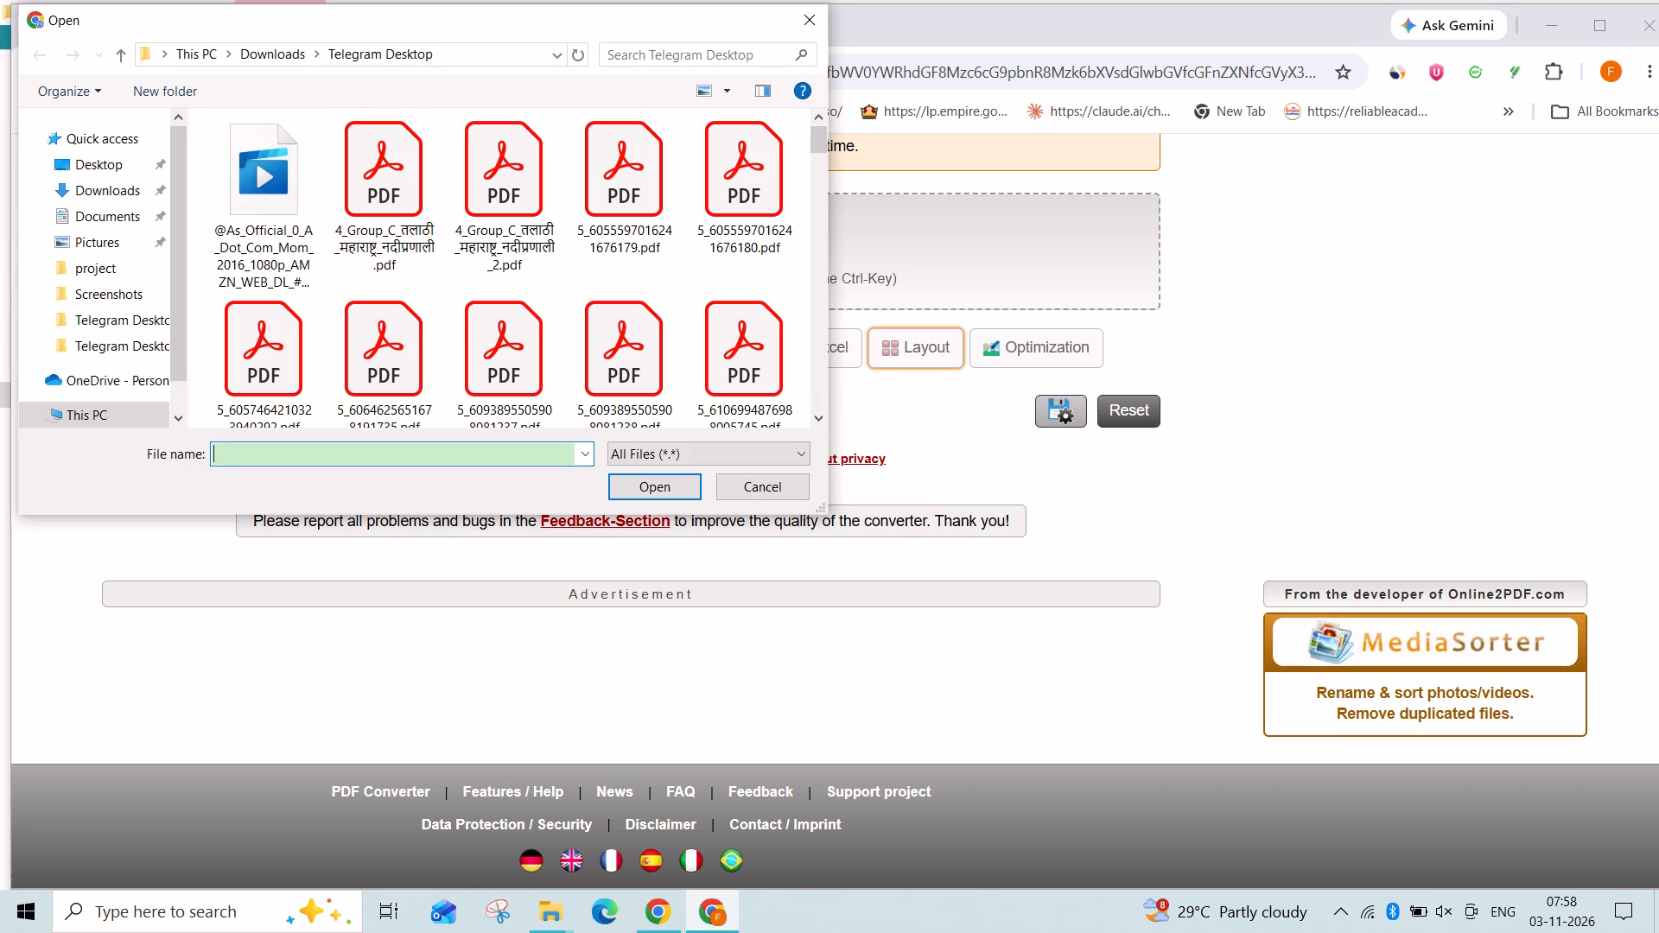
{"action": "left_click", "coordinate": [632, 55]}
{"action": "type", "text": "xx"}
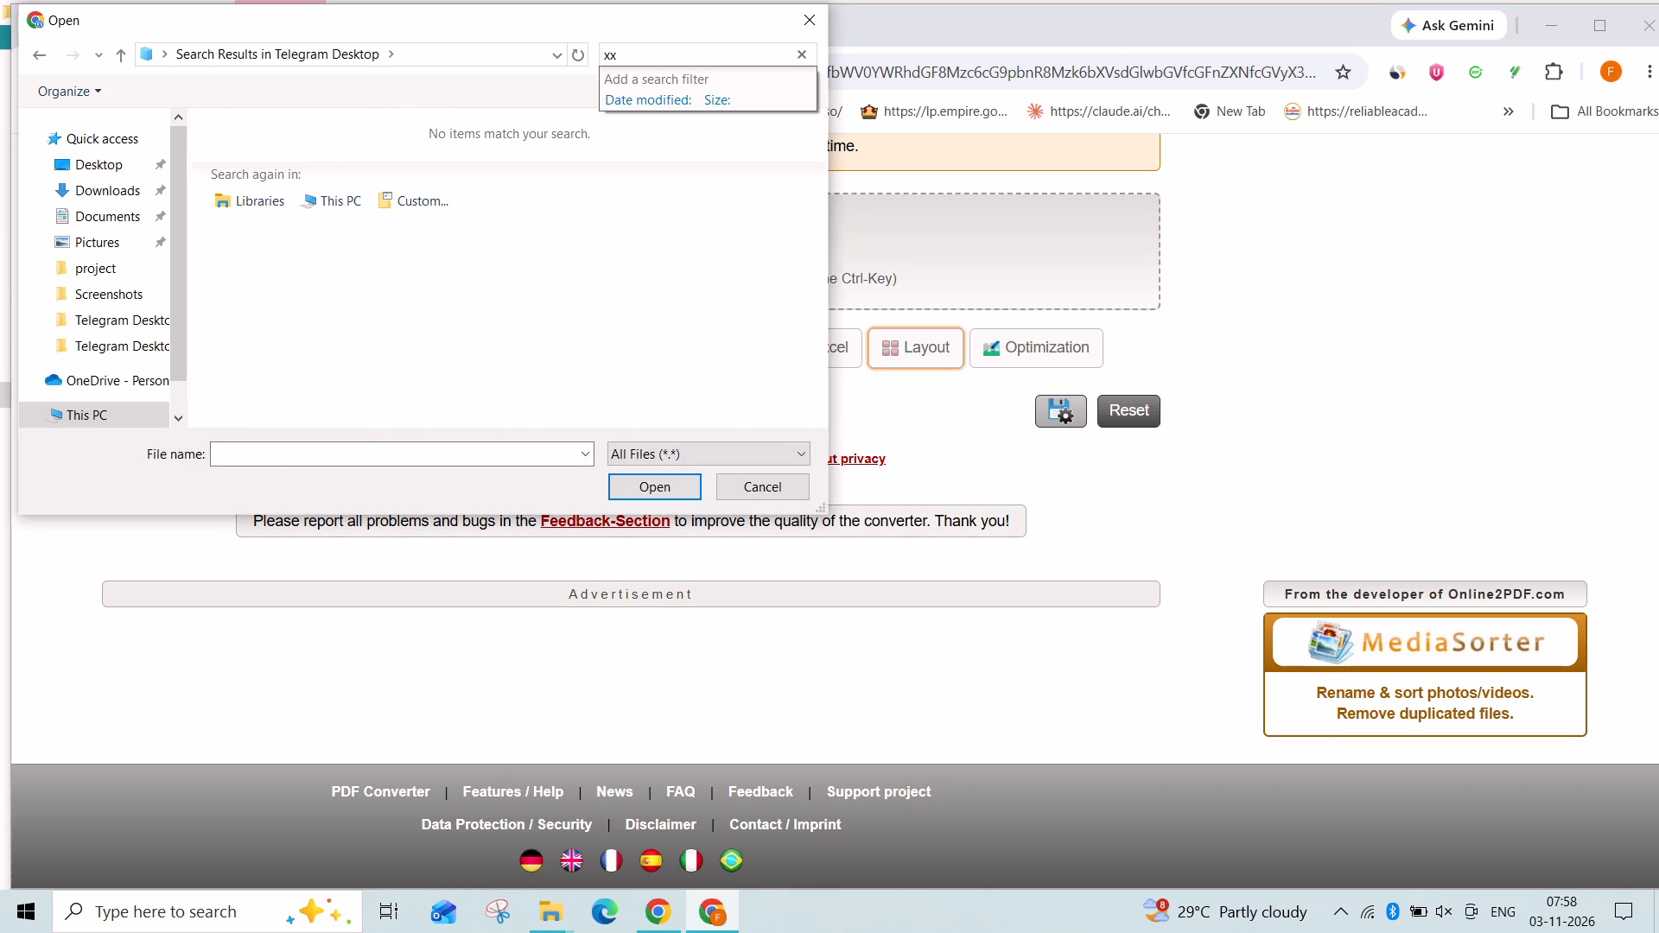
{"action": "left_click", "coordinate": [143, 182]}
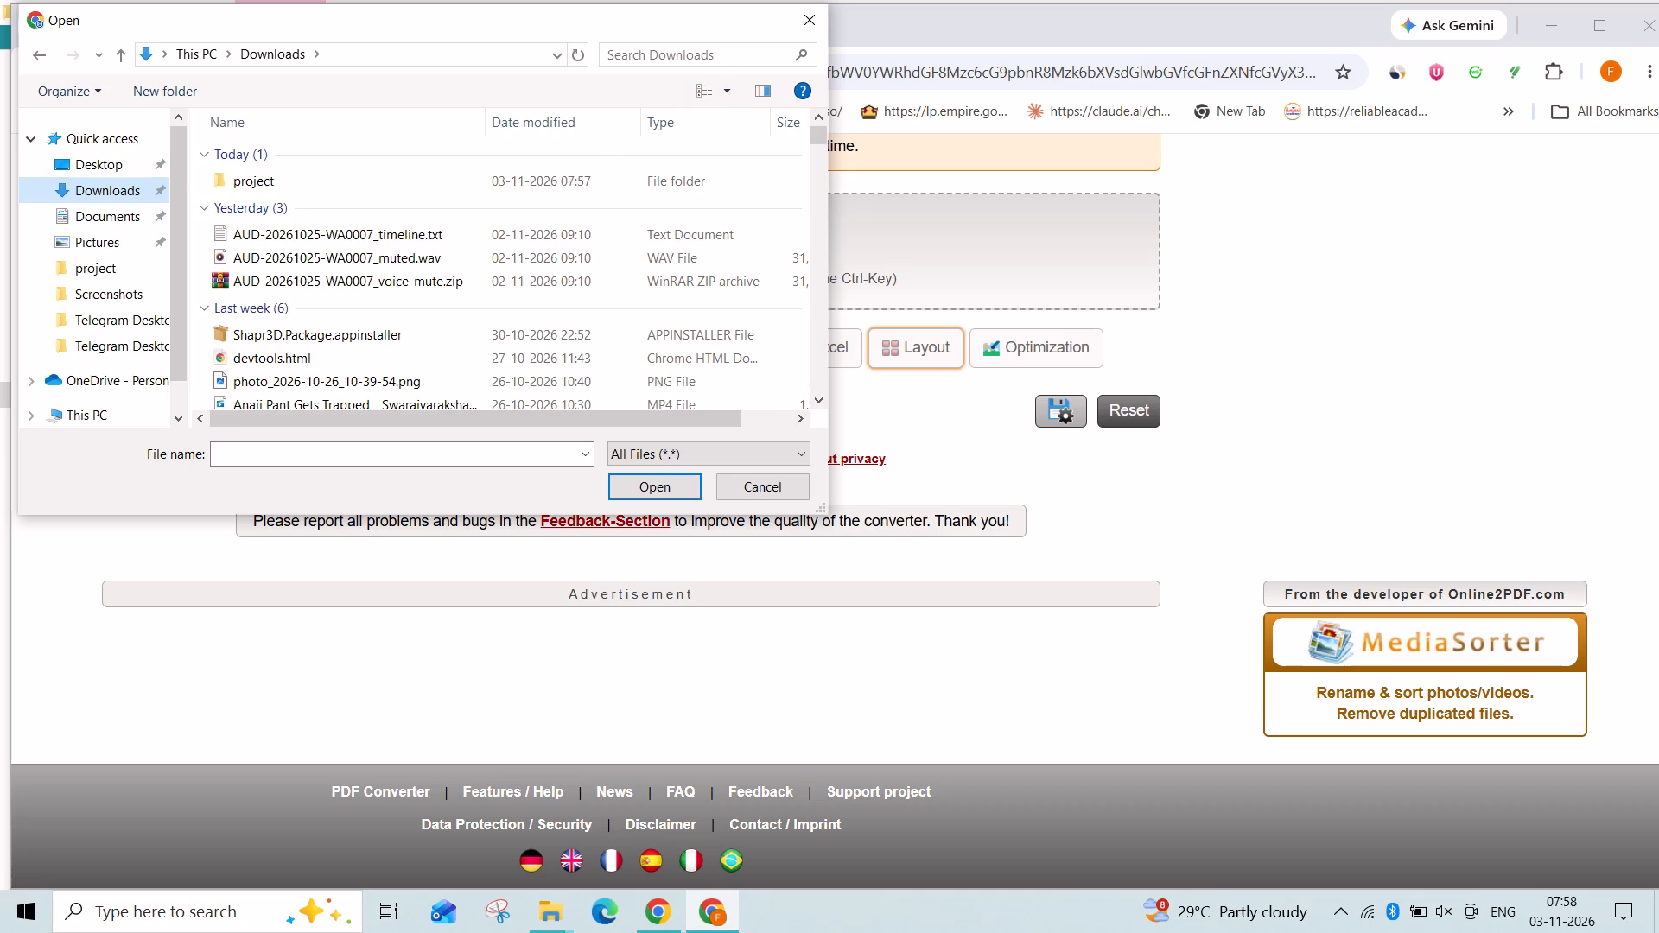
{"action": "left_click", "coordinate": [712, 56]}
{"action": "type", "text": "xx"}
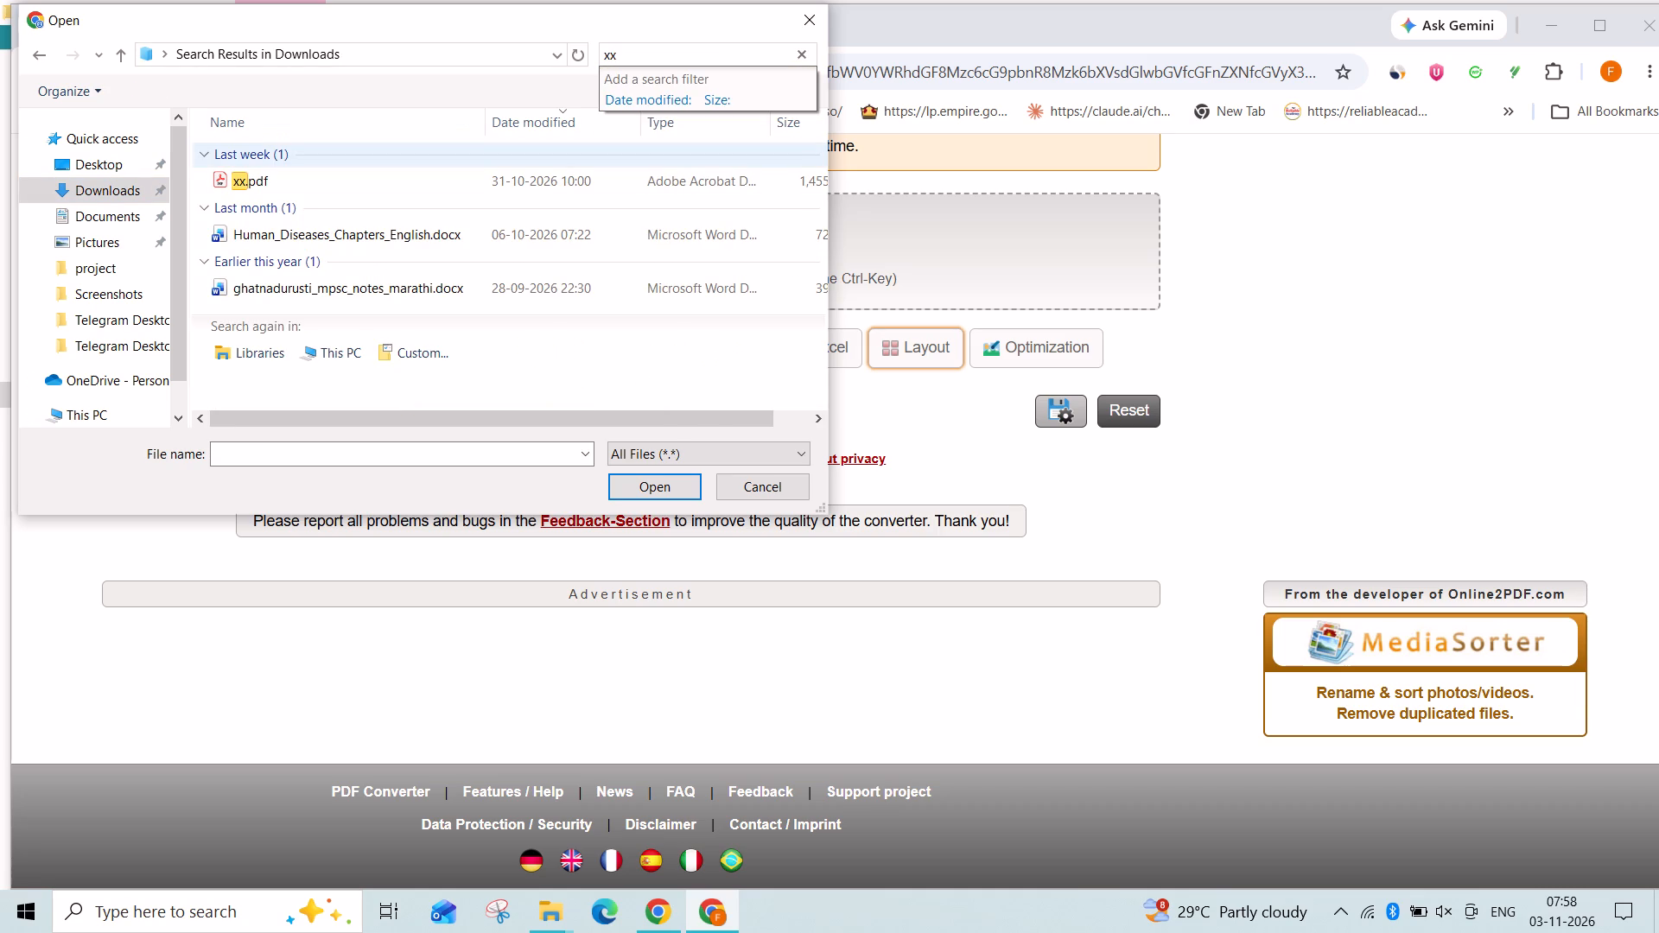
{"action": "left_click", "coordinate": [345, 173]}
{"action": "left_click", "coordinate": [626, 486]}
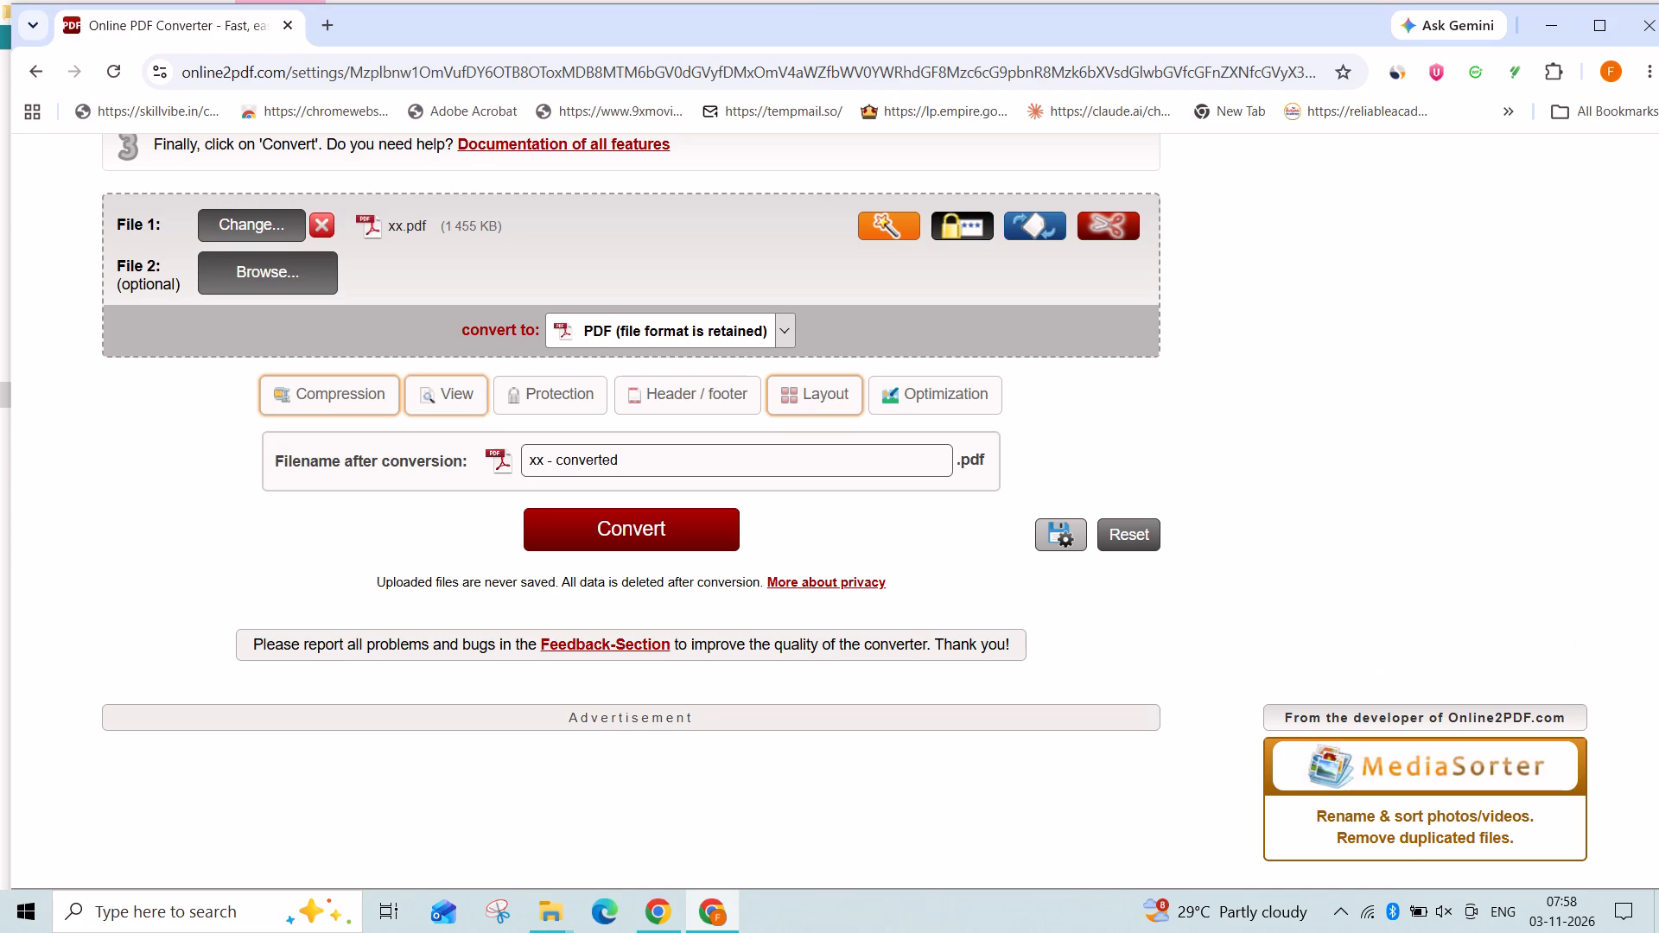
Review the converter's view, compression, protection and header/footer options for xx.pdf.
{"action": "left_click", "coordinate": [741, 405]}
{"action": "left_click", "coordinate": [515, 397]}
{"action": "left_click", "coordinate": [447, 397]}
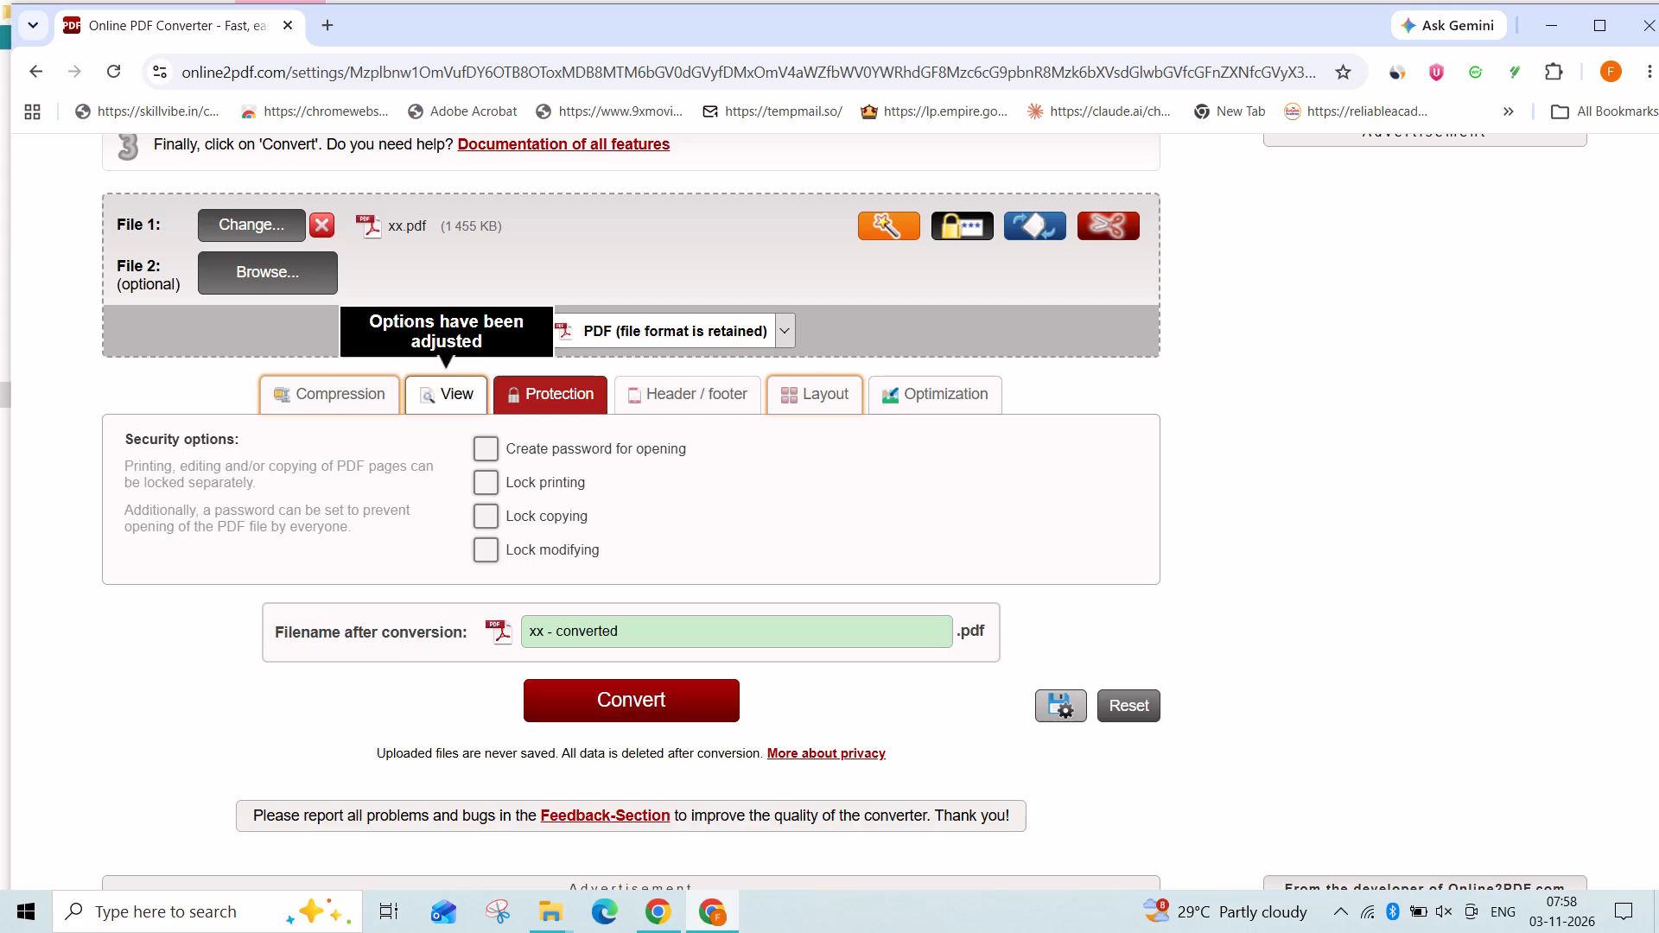
{"action": "scroll", "coordinate": [626, 438], "scroll_direction": "down", "scroll_amount": 1}
{"action": "scroll", "coordinate": [626, 438], "scroll_direction": "up", "scroll_amount": 1}
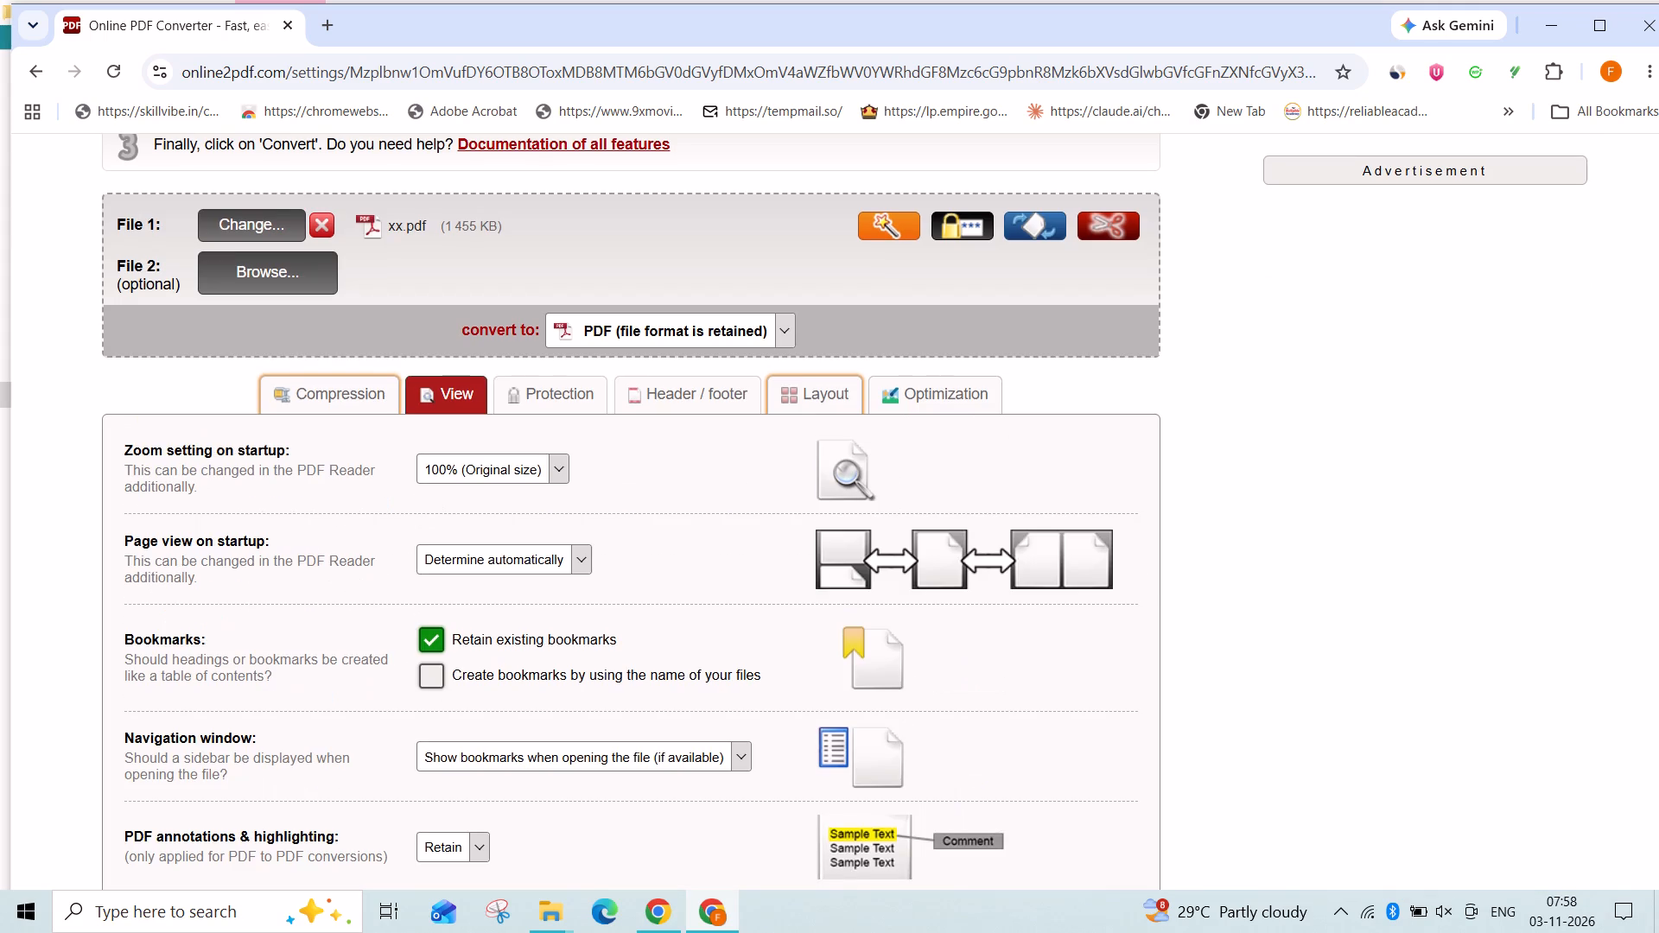
{"action": "left_click", "coordinate": [332, 407]}
{"action": "left_click", "coordinate": [585, 404]}
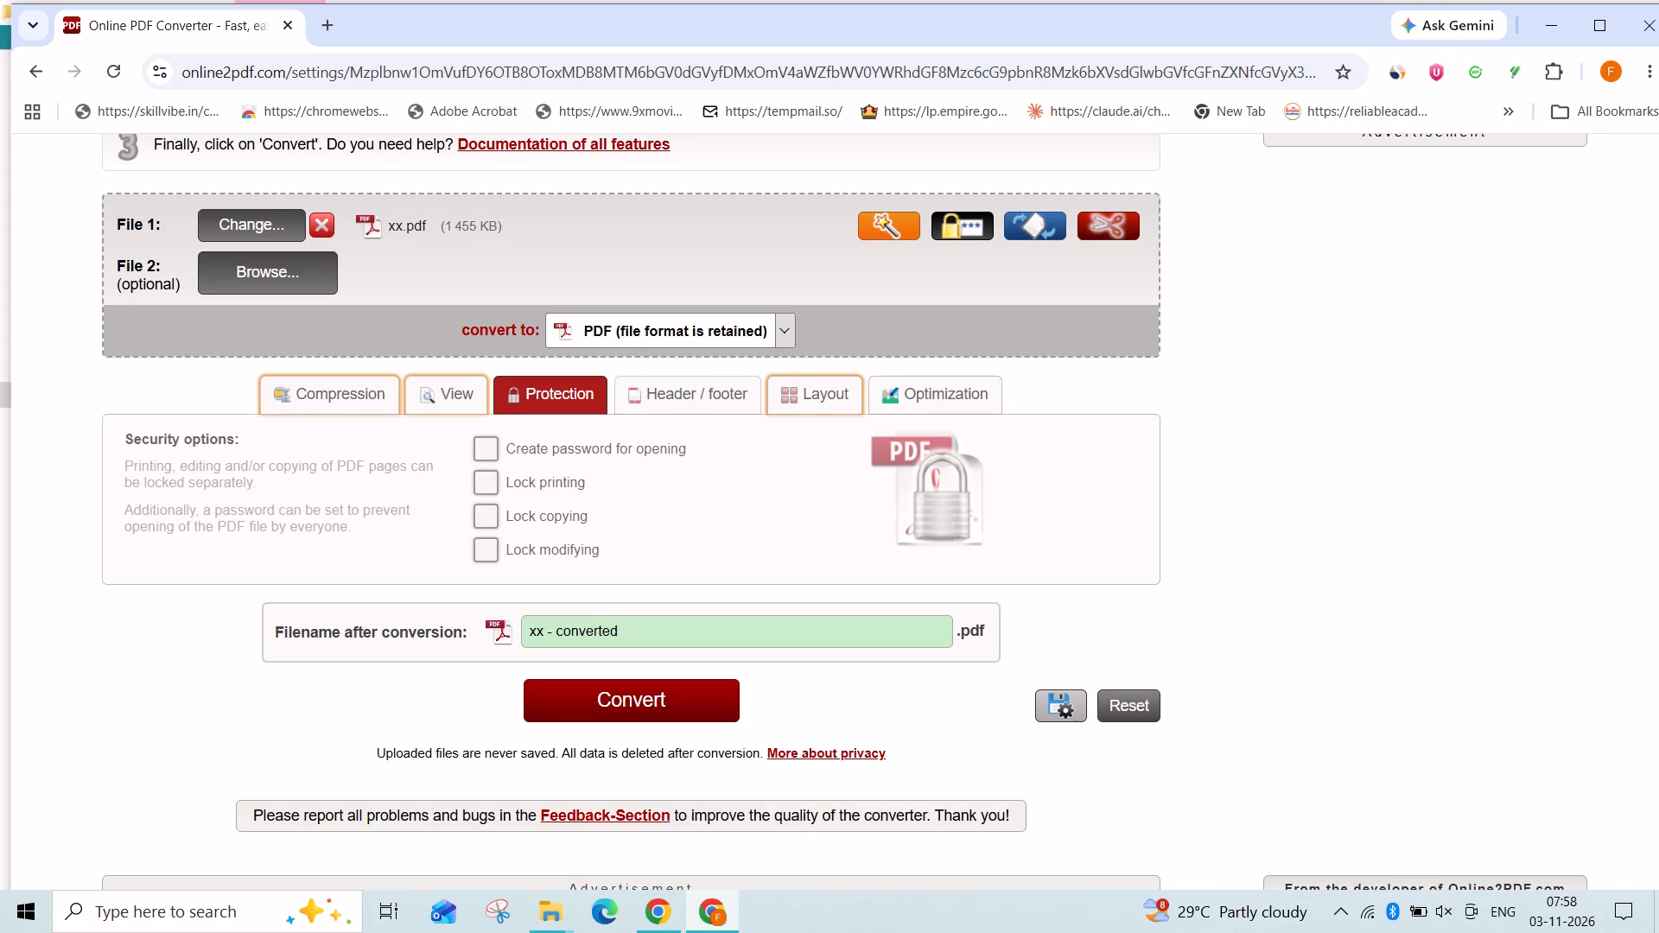
{"action": "left_click", "coordinate": [652, 396]}
{"action": "scroll", "coordinate": [652, 396], "scroll_direction": "down", "scroll_amount": 1}
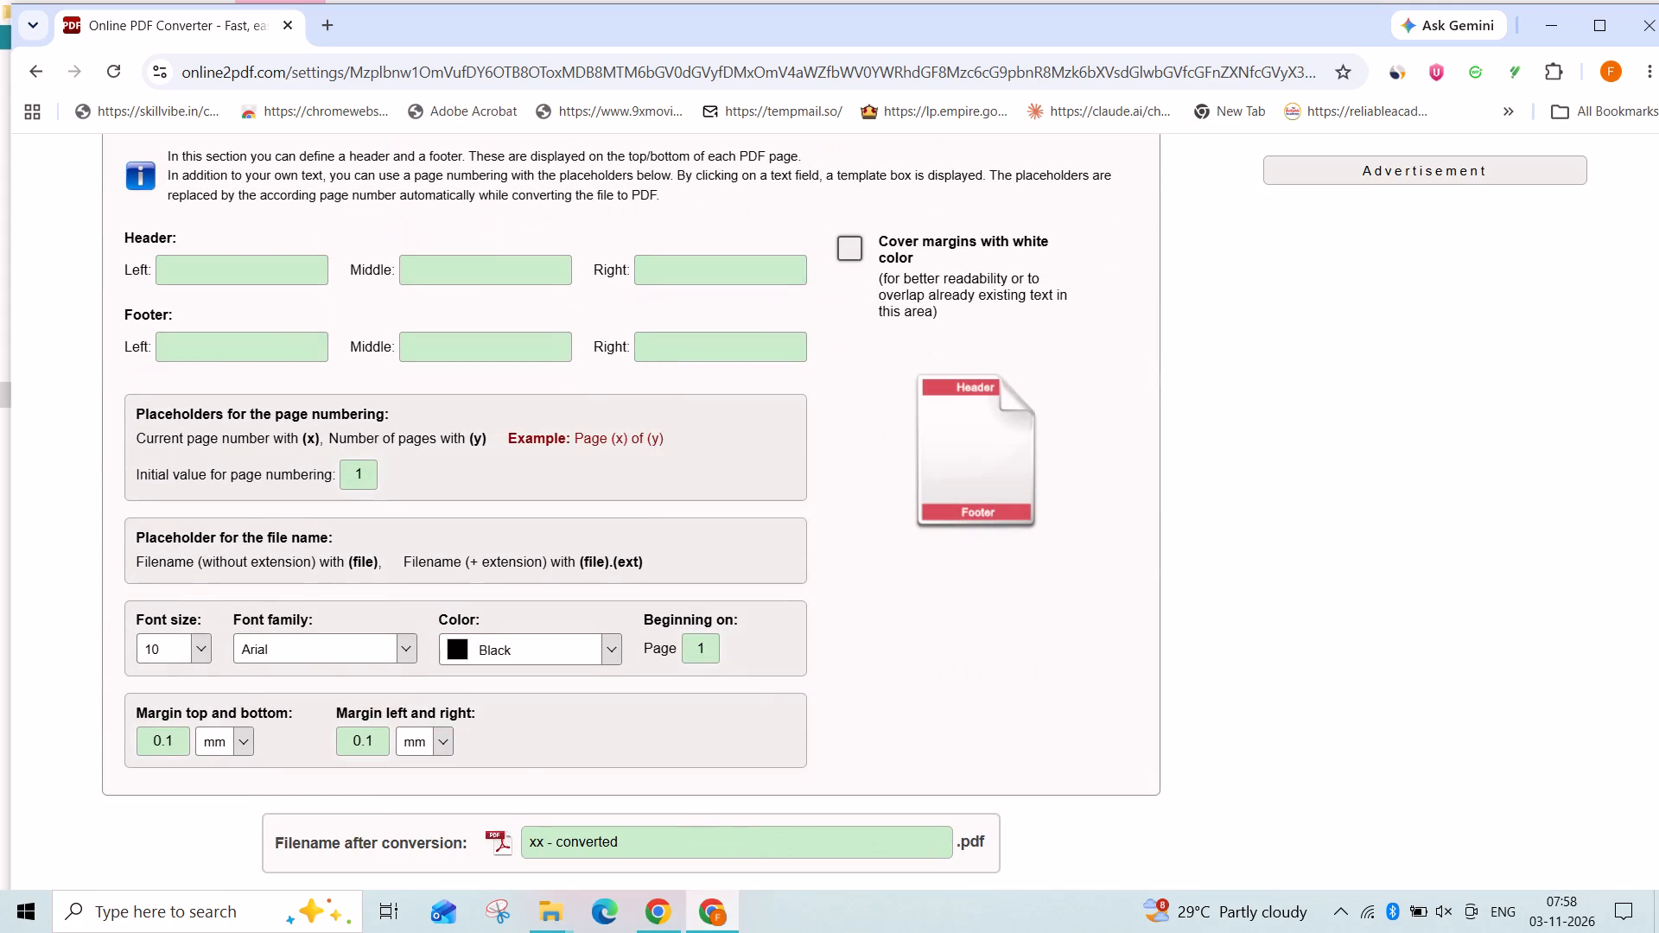
{"action": "left_click", "coordinate": [318, 265]}
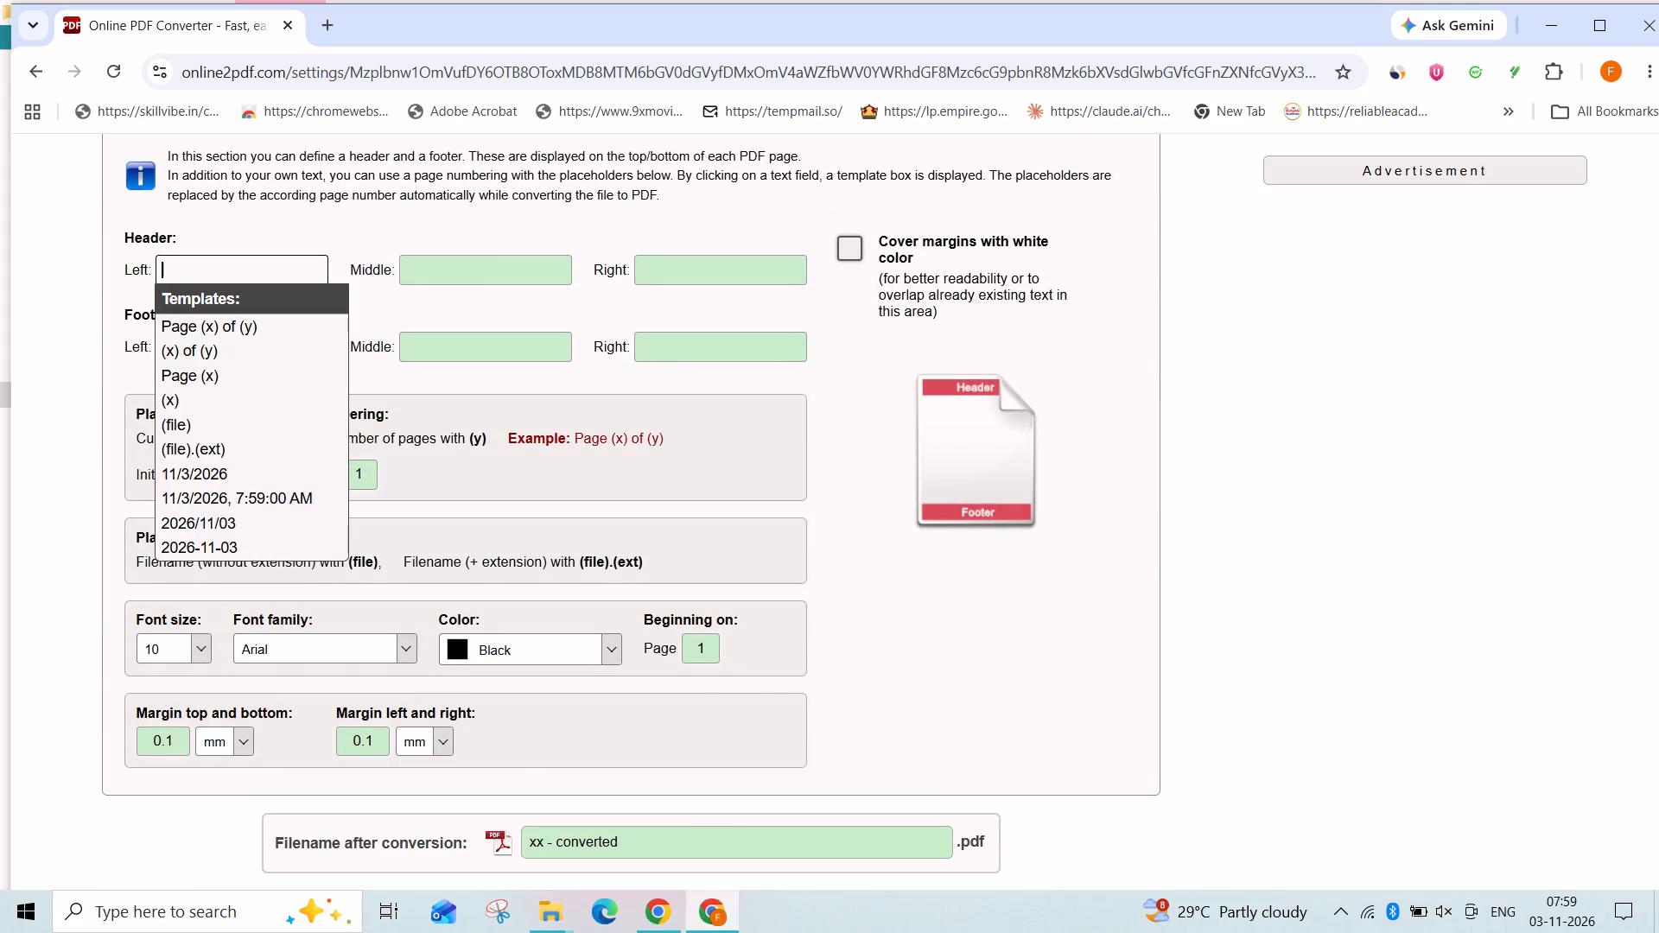
{"action": "left_click", "coordinate": [318, 263]}
{"action": "left_click", "coordinate": [656, 712]}
{"action": "scroll", "coordinate": [618, 556], "scroll_direction": "up", "scroll_amount": 2}
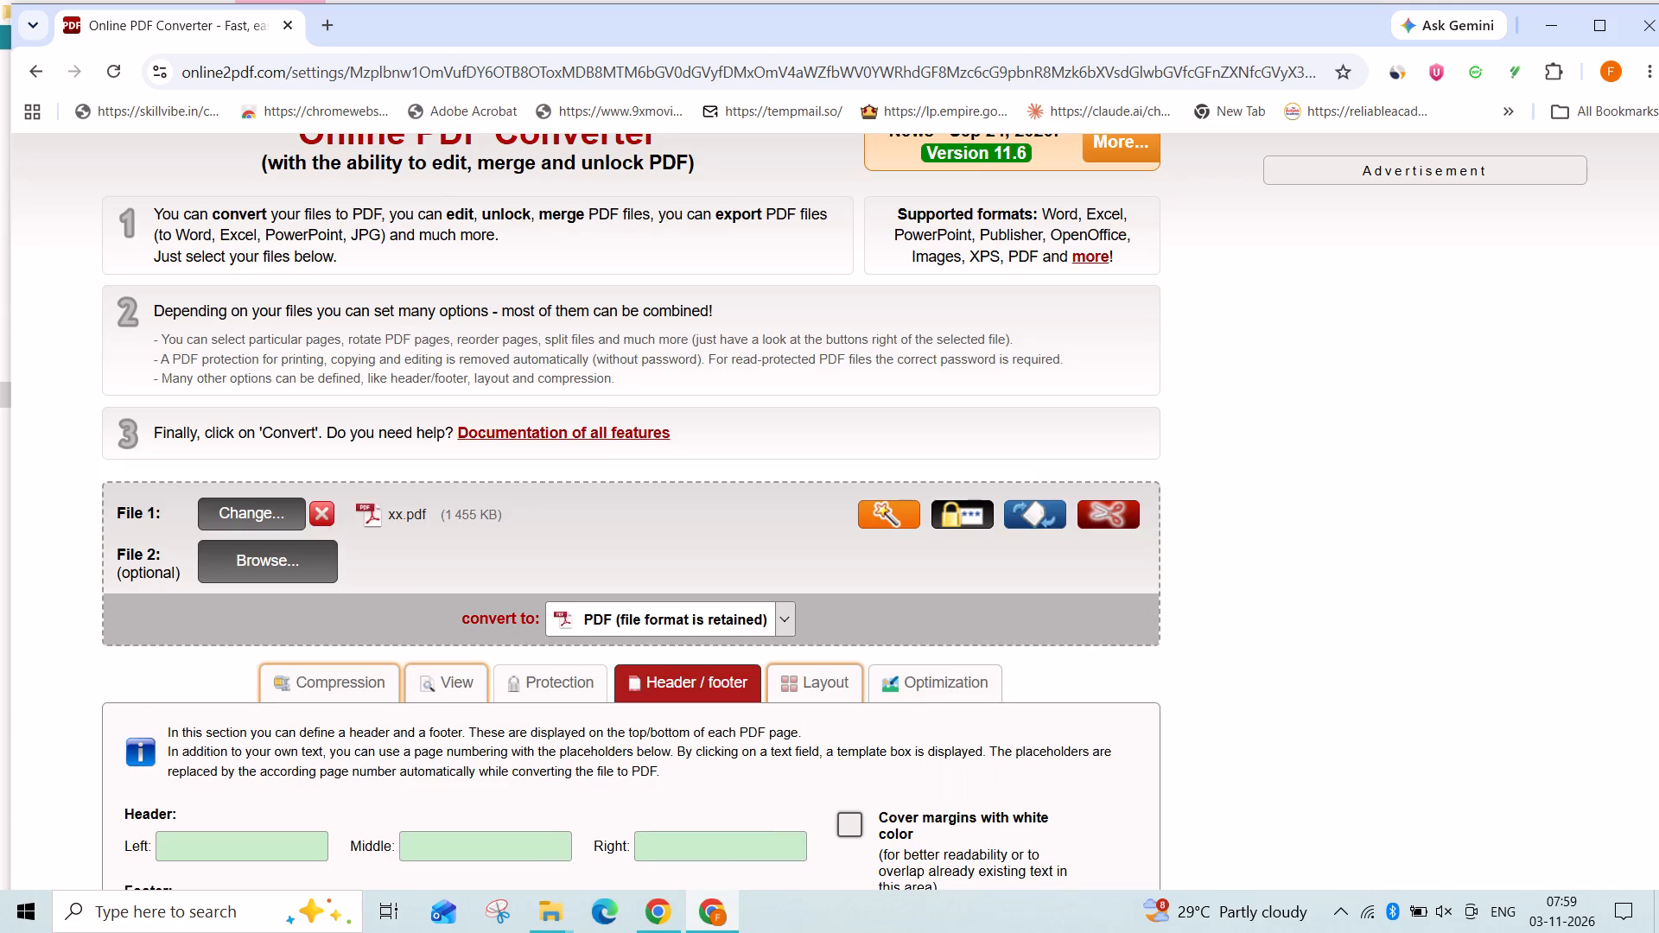
Set the PDF page layout to 2 pages per sheet.
{"action": "left_click", "coordinate": [802, 670]}
{"action": "scroll", "coordinate": [704, 511], "scroll_direction": "down", "scroll_amount": 2}
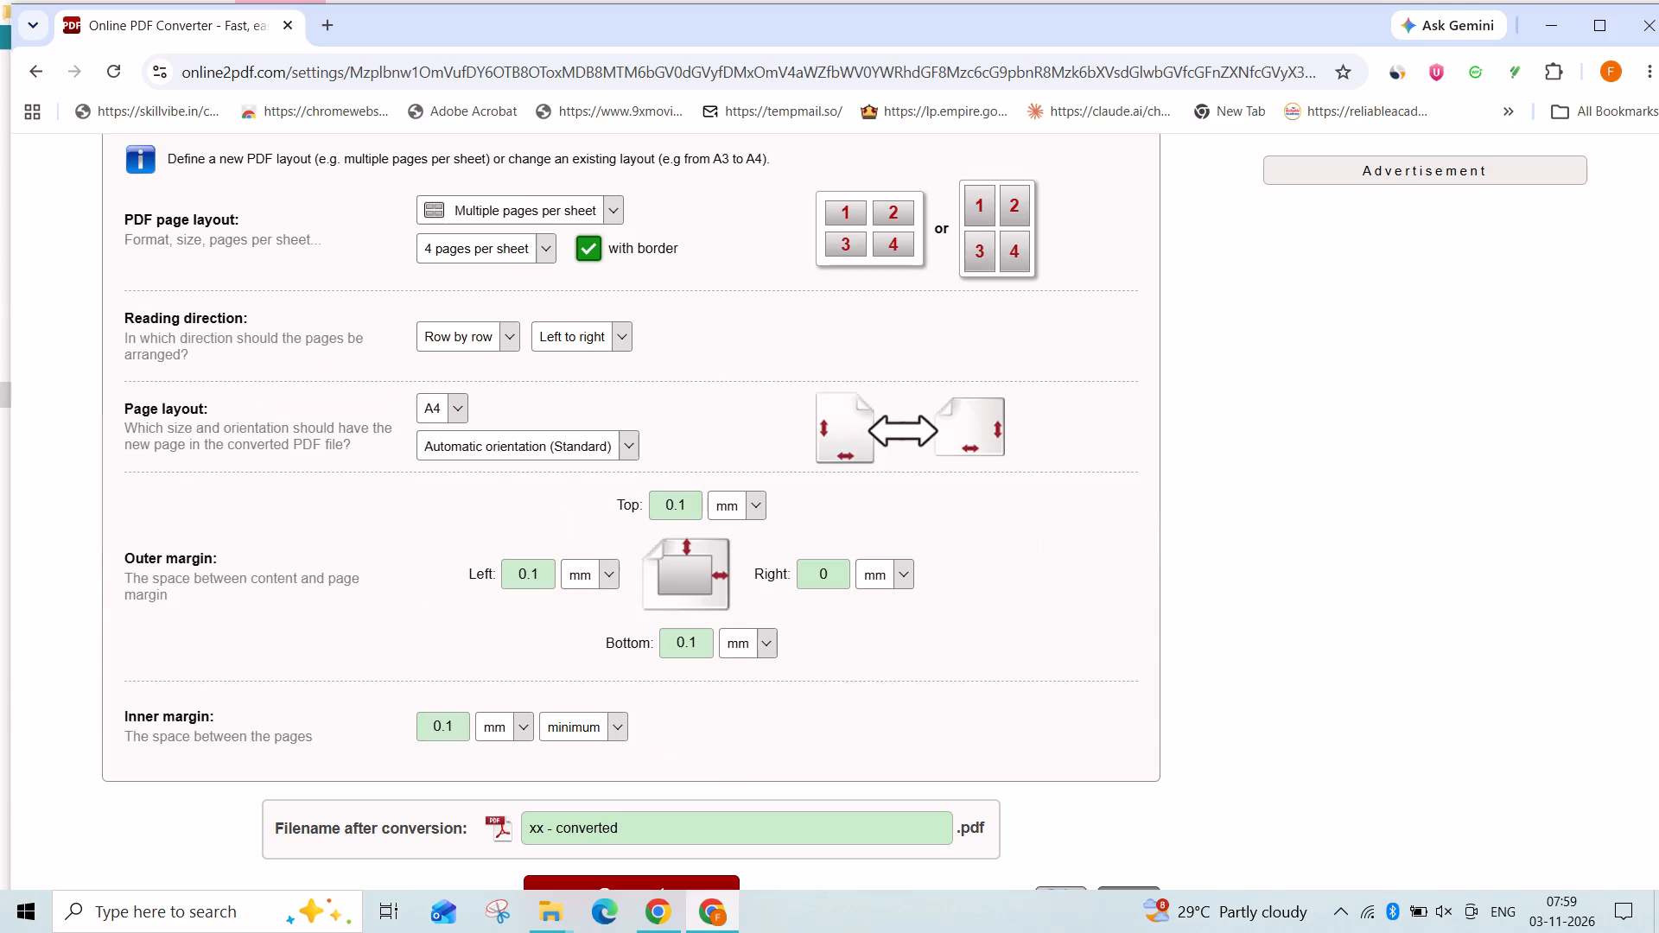
{"action": "left_click", "coordinate": [505, 250]}
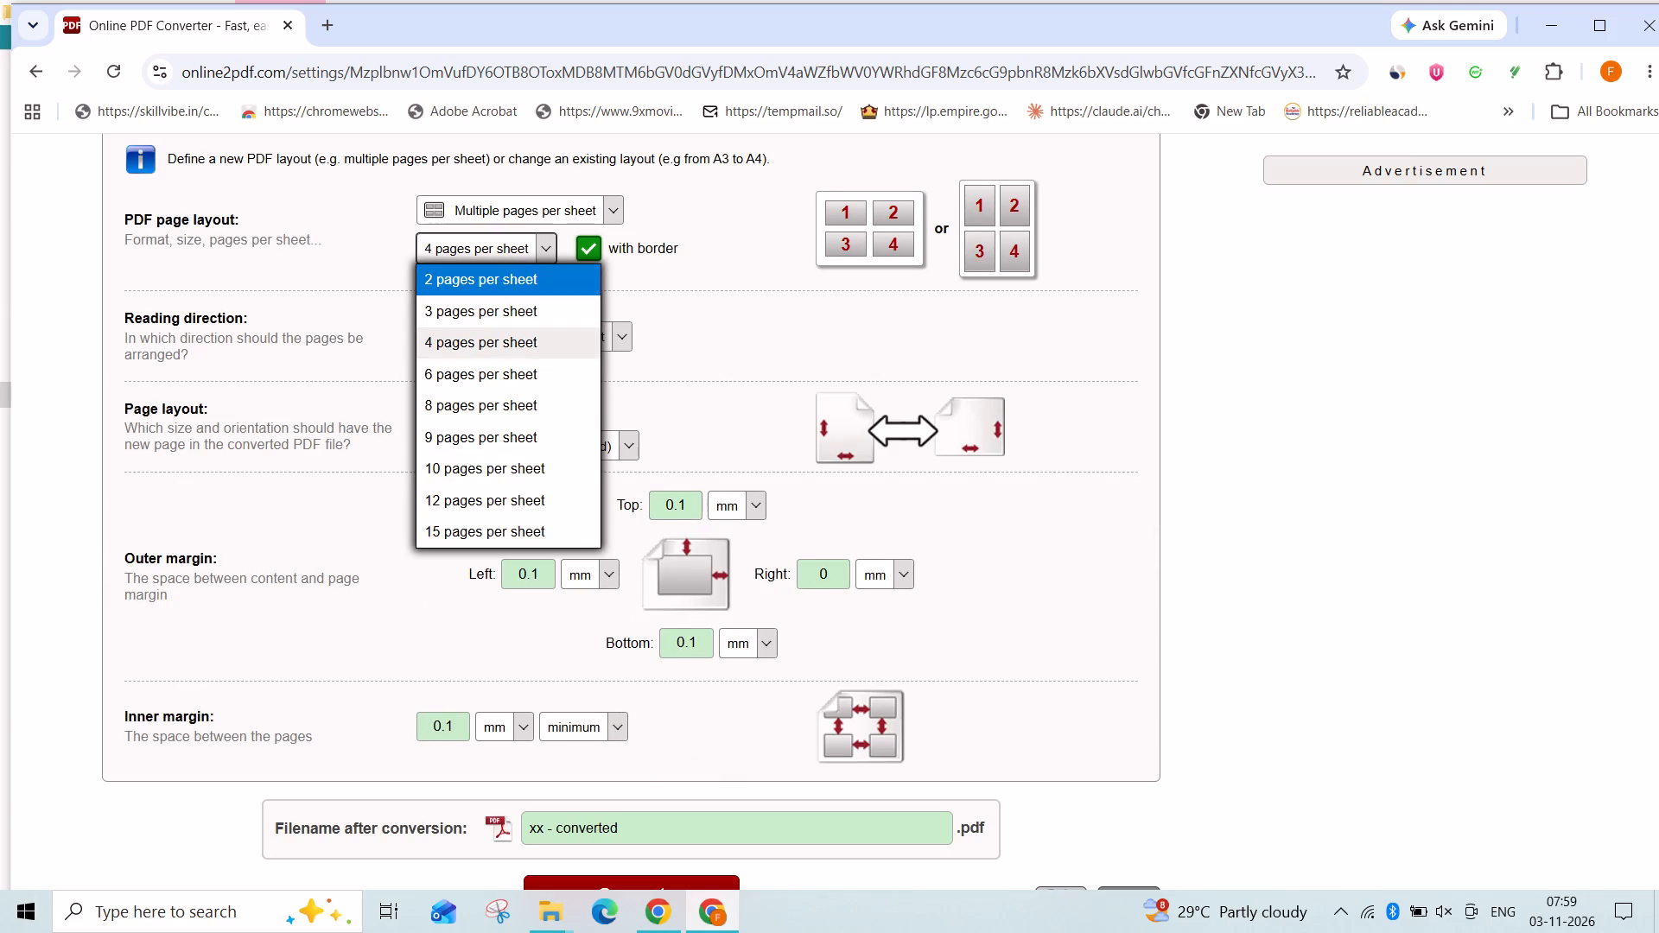
{"action": "left_click", "coordinate": [512, 281]}
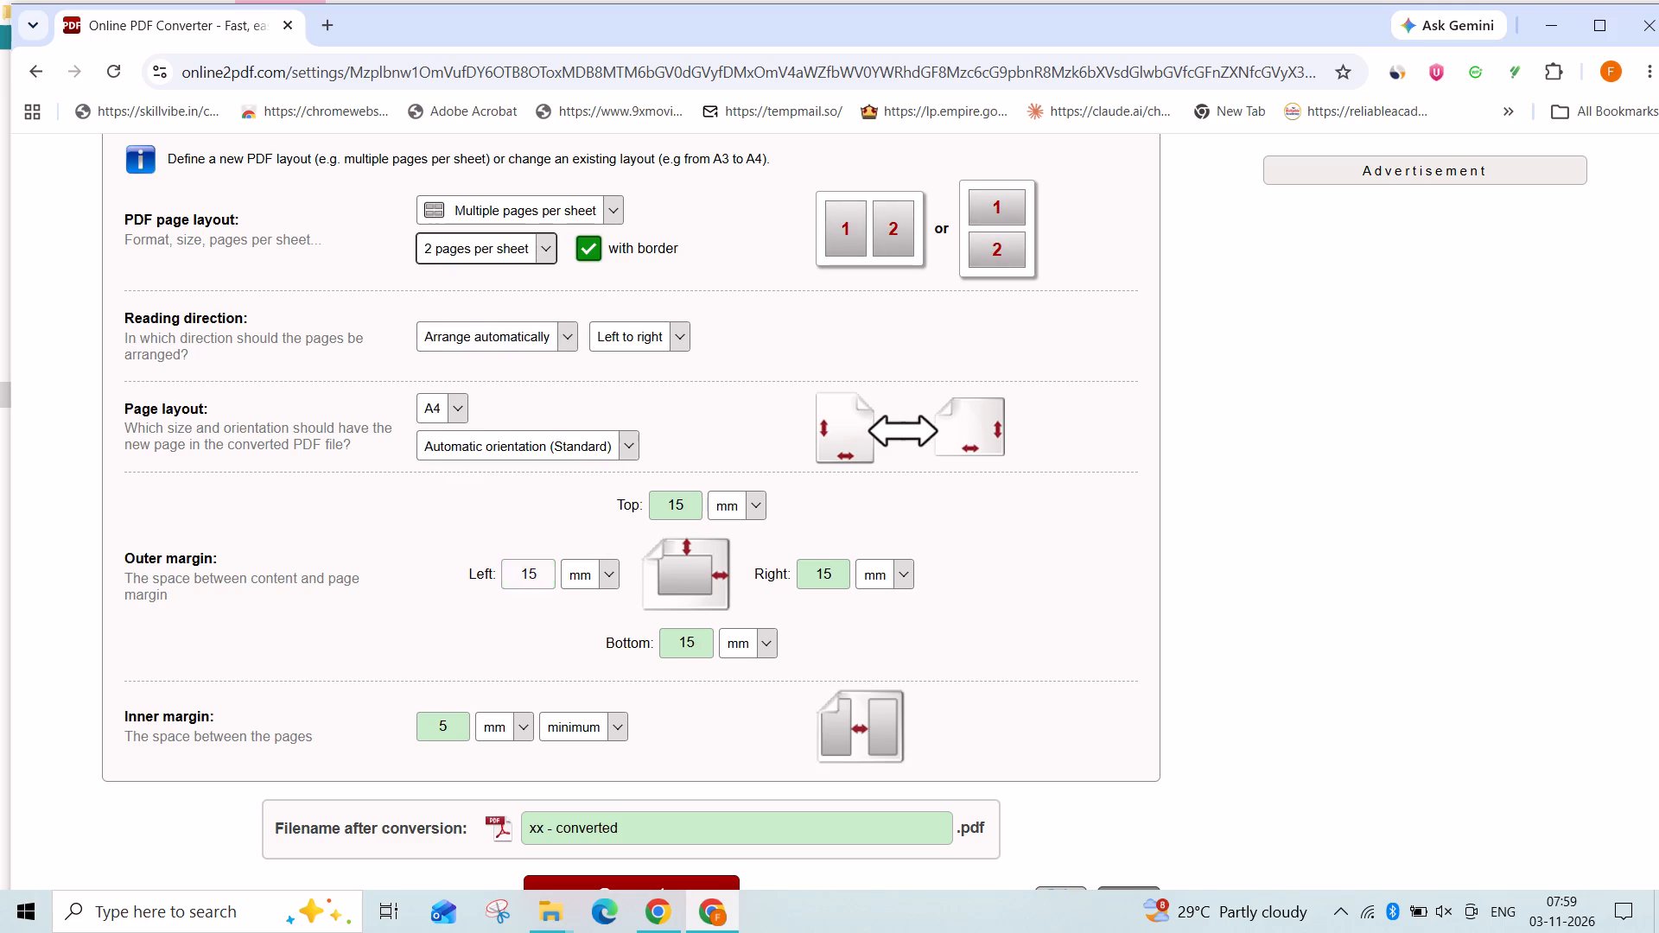
Set the inner margin and the top, bottom, left and right outer margins to 0.1 mm.
{"action": "left_click", "coordinate": [455, 720]}
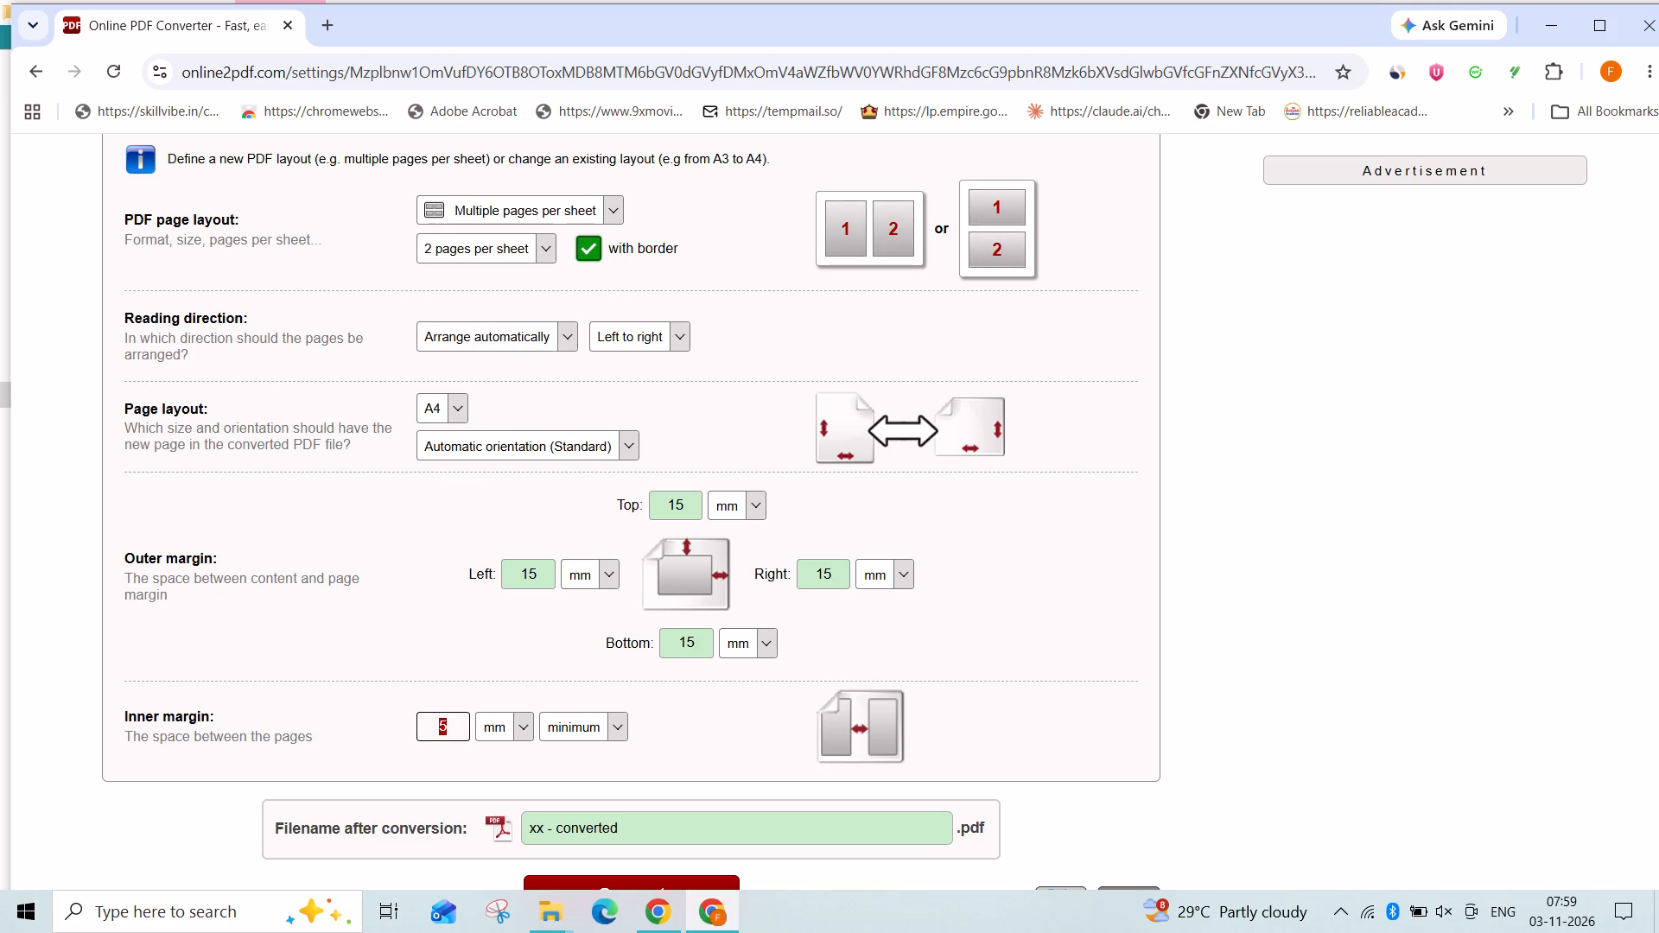
{"action": "type", "text": "0.1"}
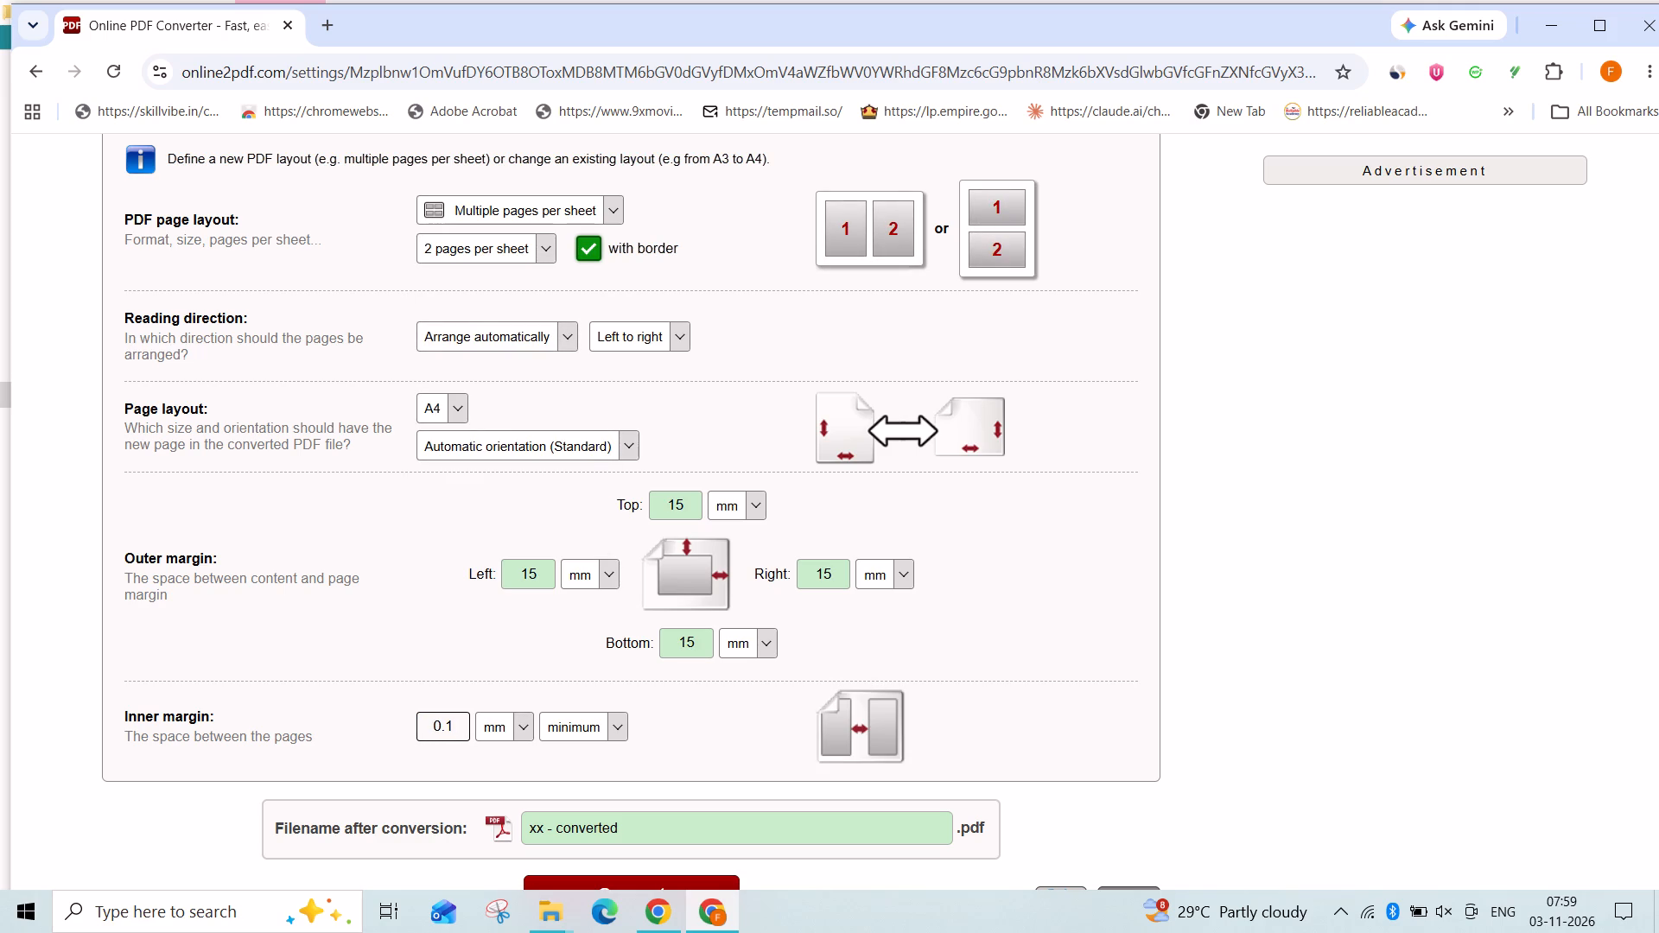
{"action": "left_click", "coordinate": [687, 643]}
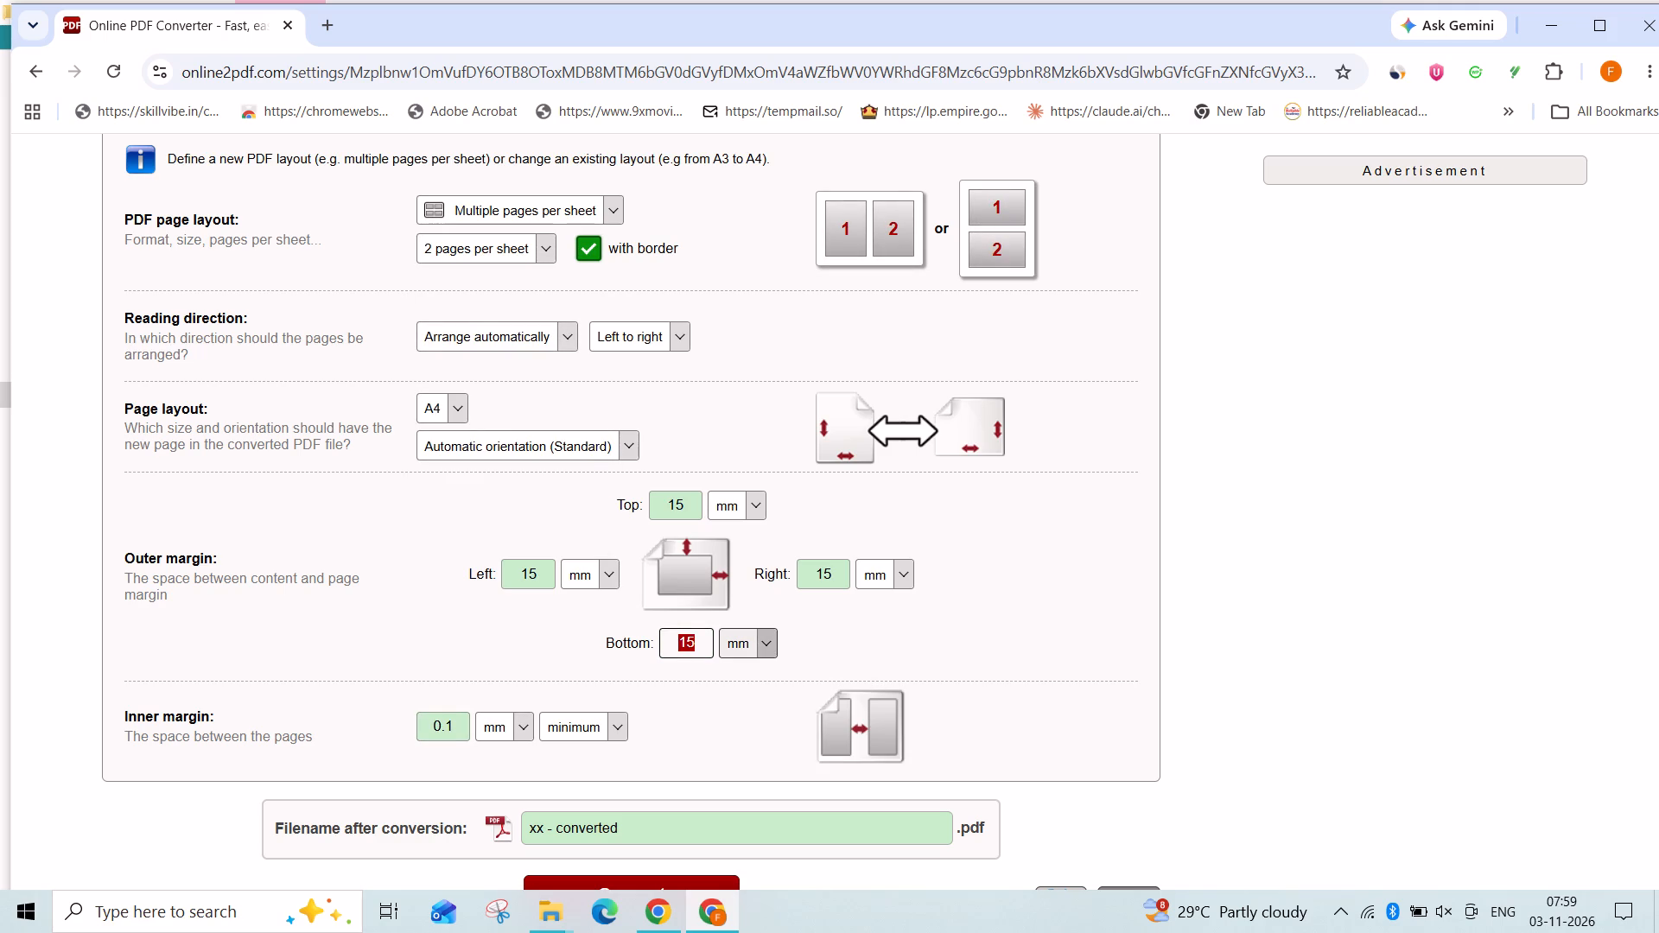
{"action": "type", "text": "0.1"}
{"action": "left_click", "coordinate": [818, 570]}
{"action": "key", "text": "0"}
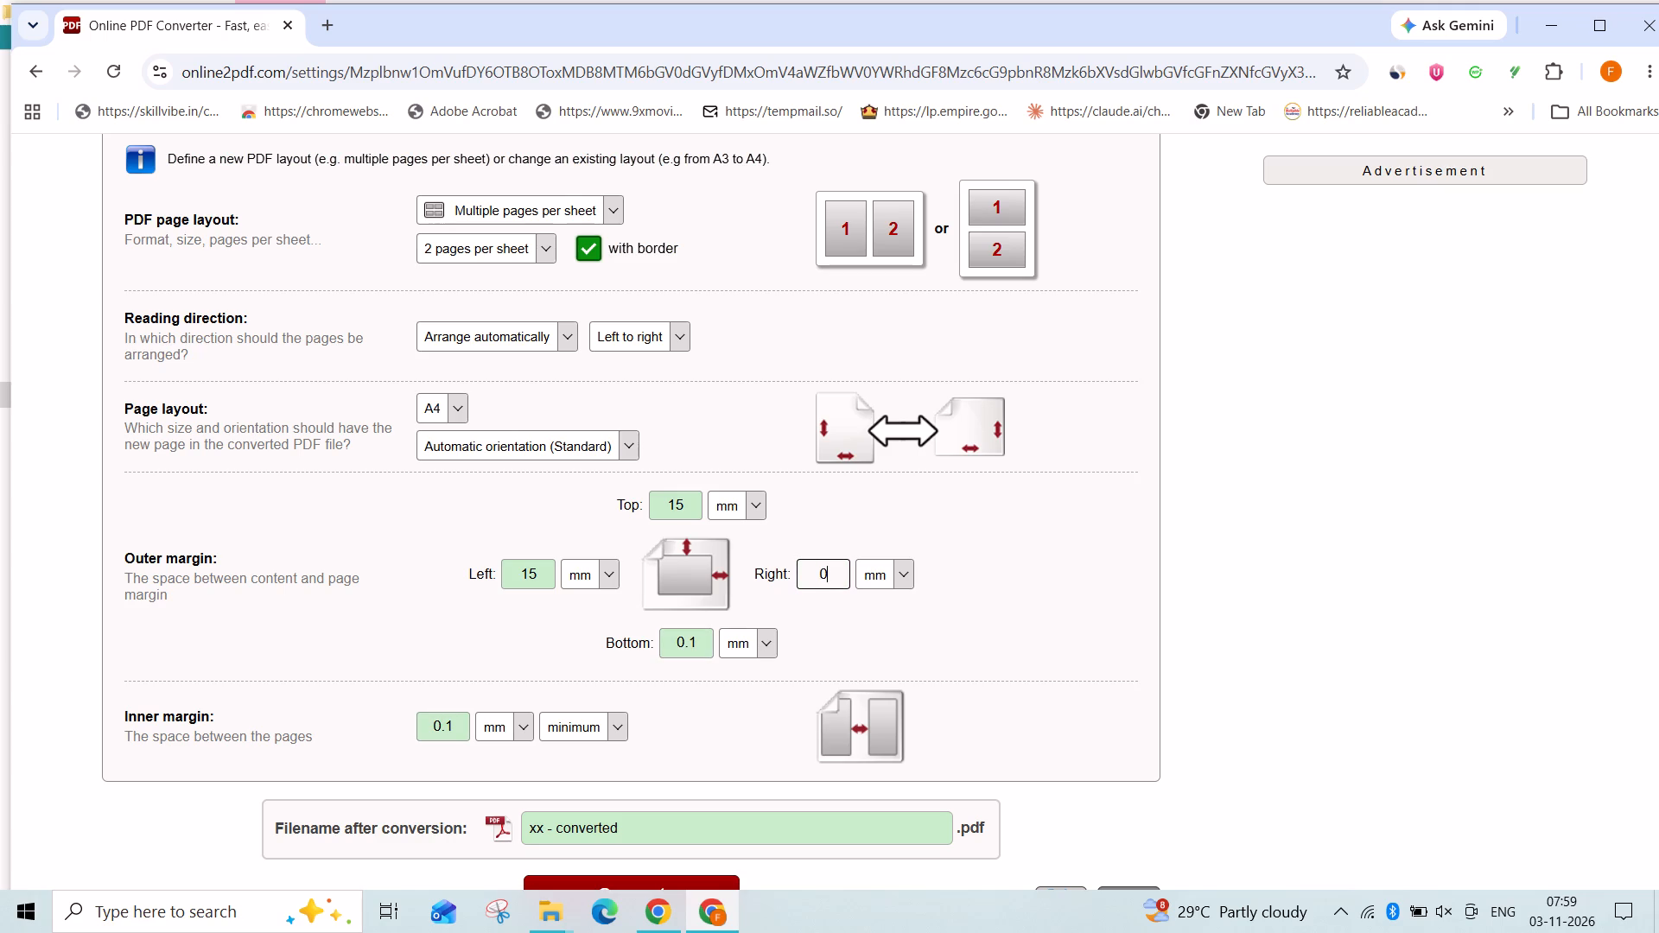
{"action": "key", "text": "period"}
{"action": "key", "text": "1"}
{"action": "left_click", "coordinate": [679, 509]}
{"action": "key", "text": "0"}
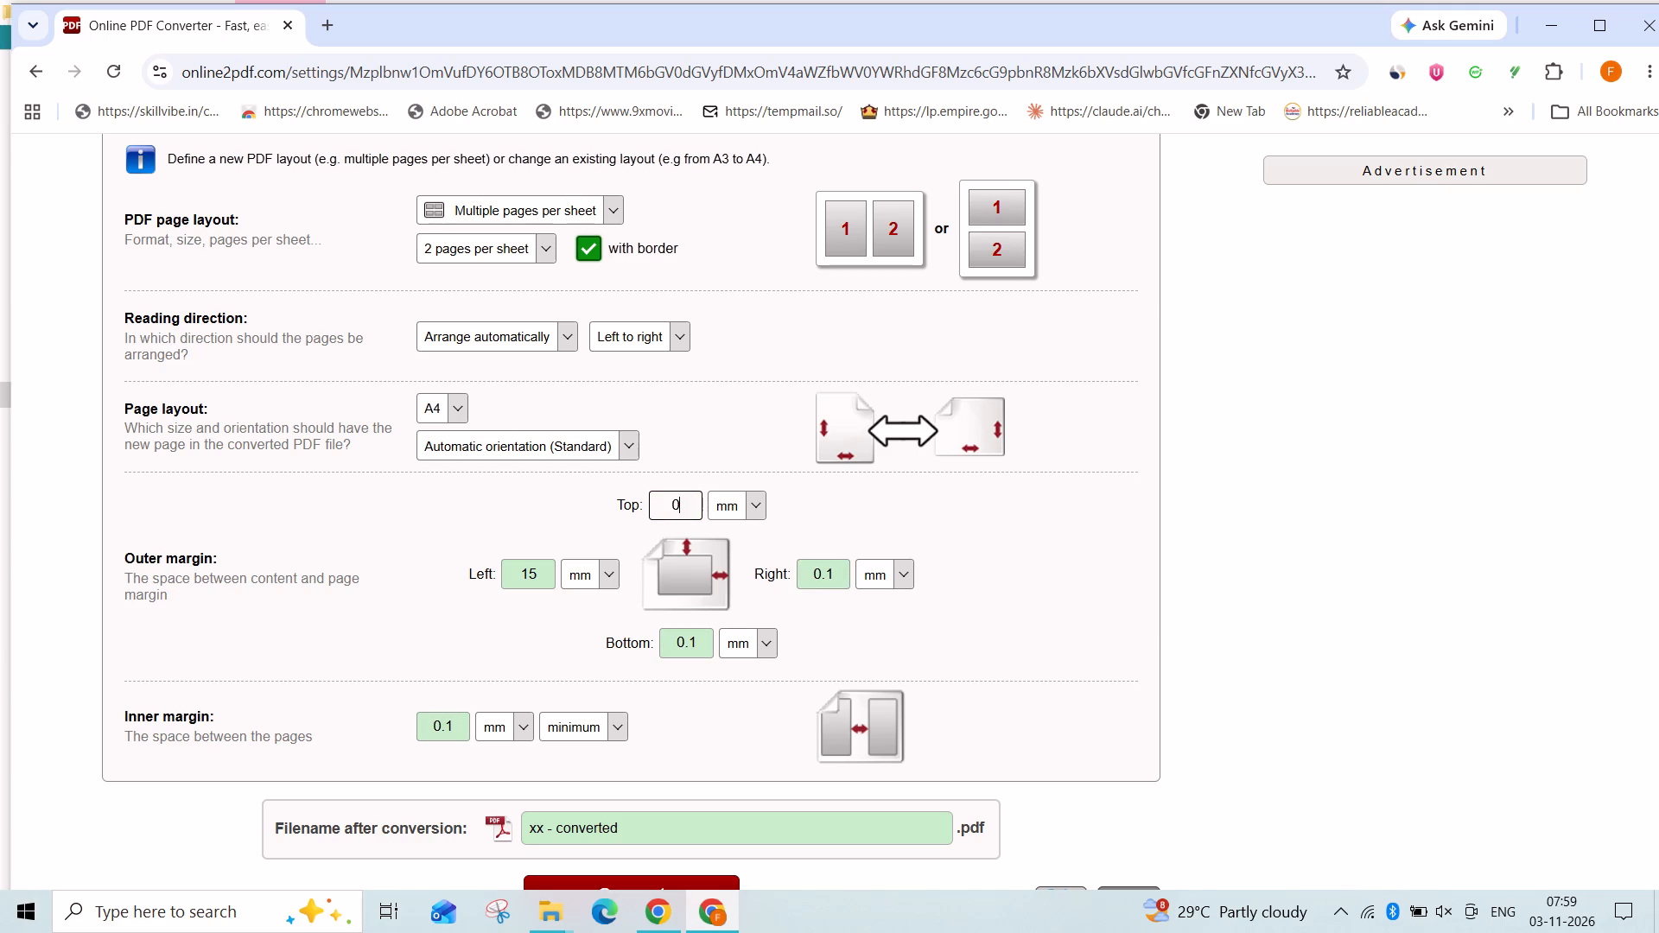
{"action": "key", "text": "period"}
{"action": "key", "text": "1"}
{"action": "left_click", "coordinate": [528, 575]}
{"action": "type", "text": "0.1"}
{"action": "scroll", "coordinate": [711, 559], "scroll_direction": "down", "scroll_amount": 1}
{"action": "scroll", "coordinate": [711, 559], "scroll_direction": "up", "scroll_amount": 1}
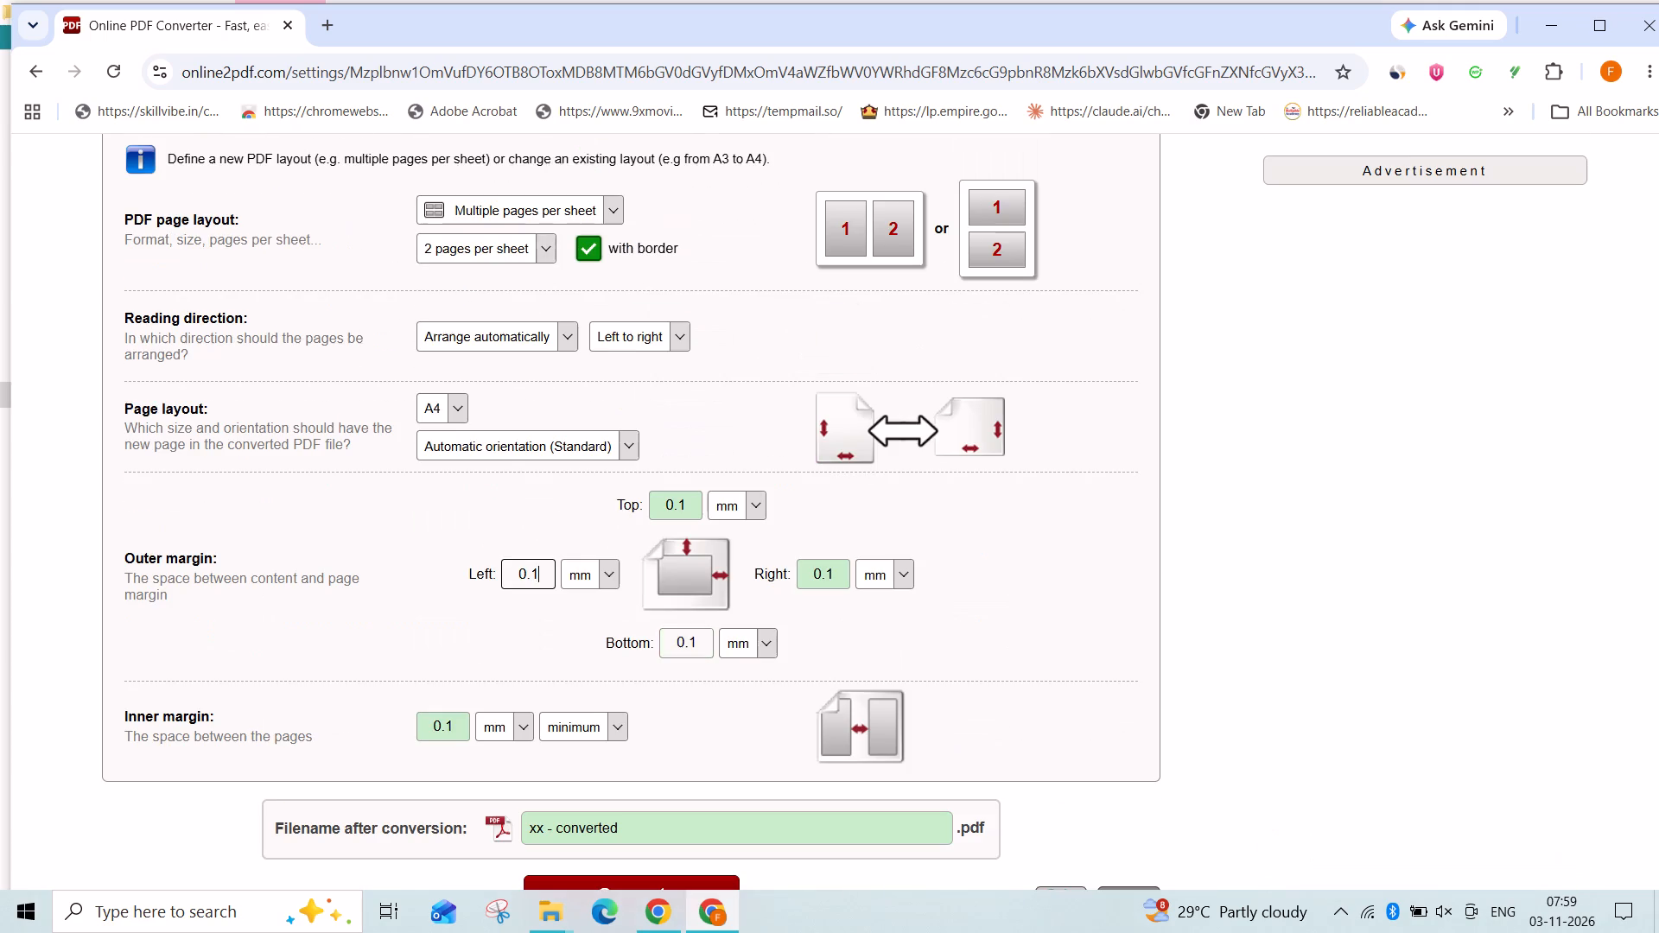
{"action": "scroll", "coordinate": [711, 559], "scroll_direction": "up", "scroll_amount": 1}
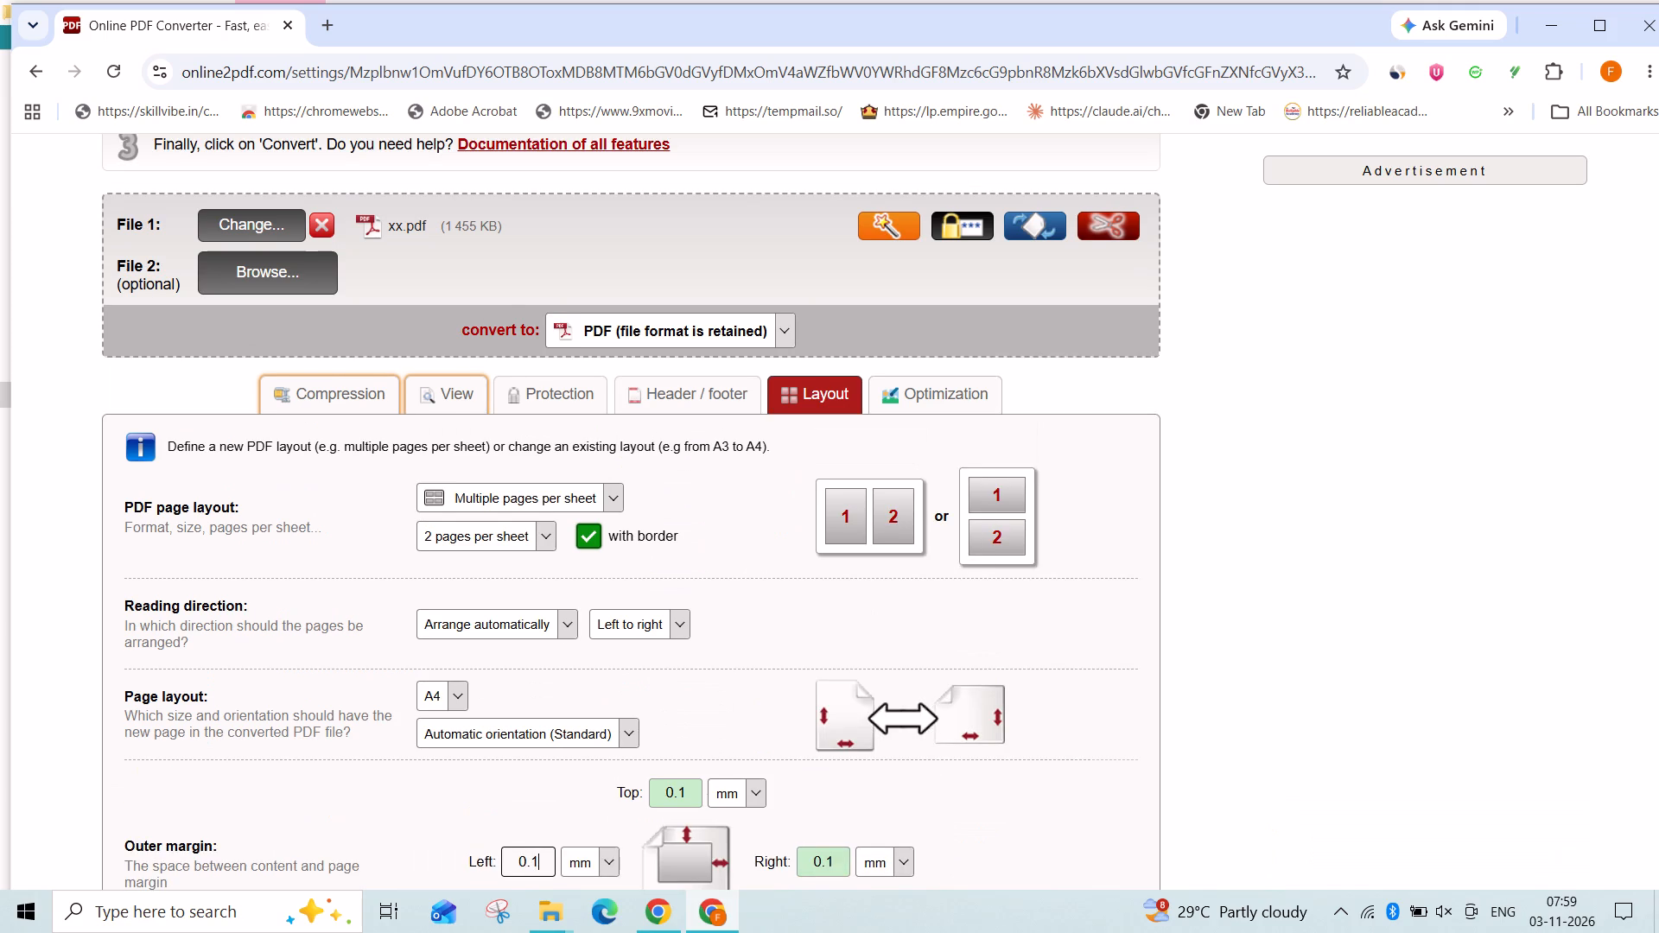
Convert xx.pdf with the configured two-pages-per-sheet layout and margins, and download the result.
{"action": "scroll", "coordinate": [711, 559], "scroll_direction": "down", "scroll_amount": 2}
{"action": "scroll", "coordinate": [658, 617], "scroll_direction": "up", "scroll_amount": 2}
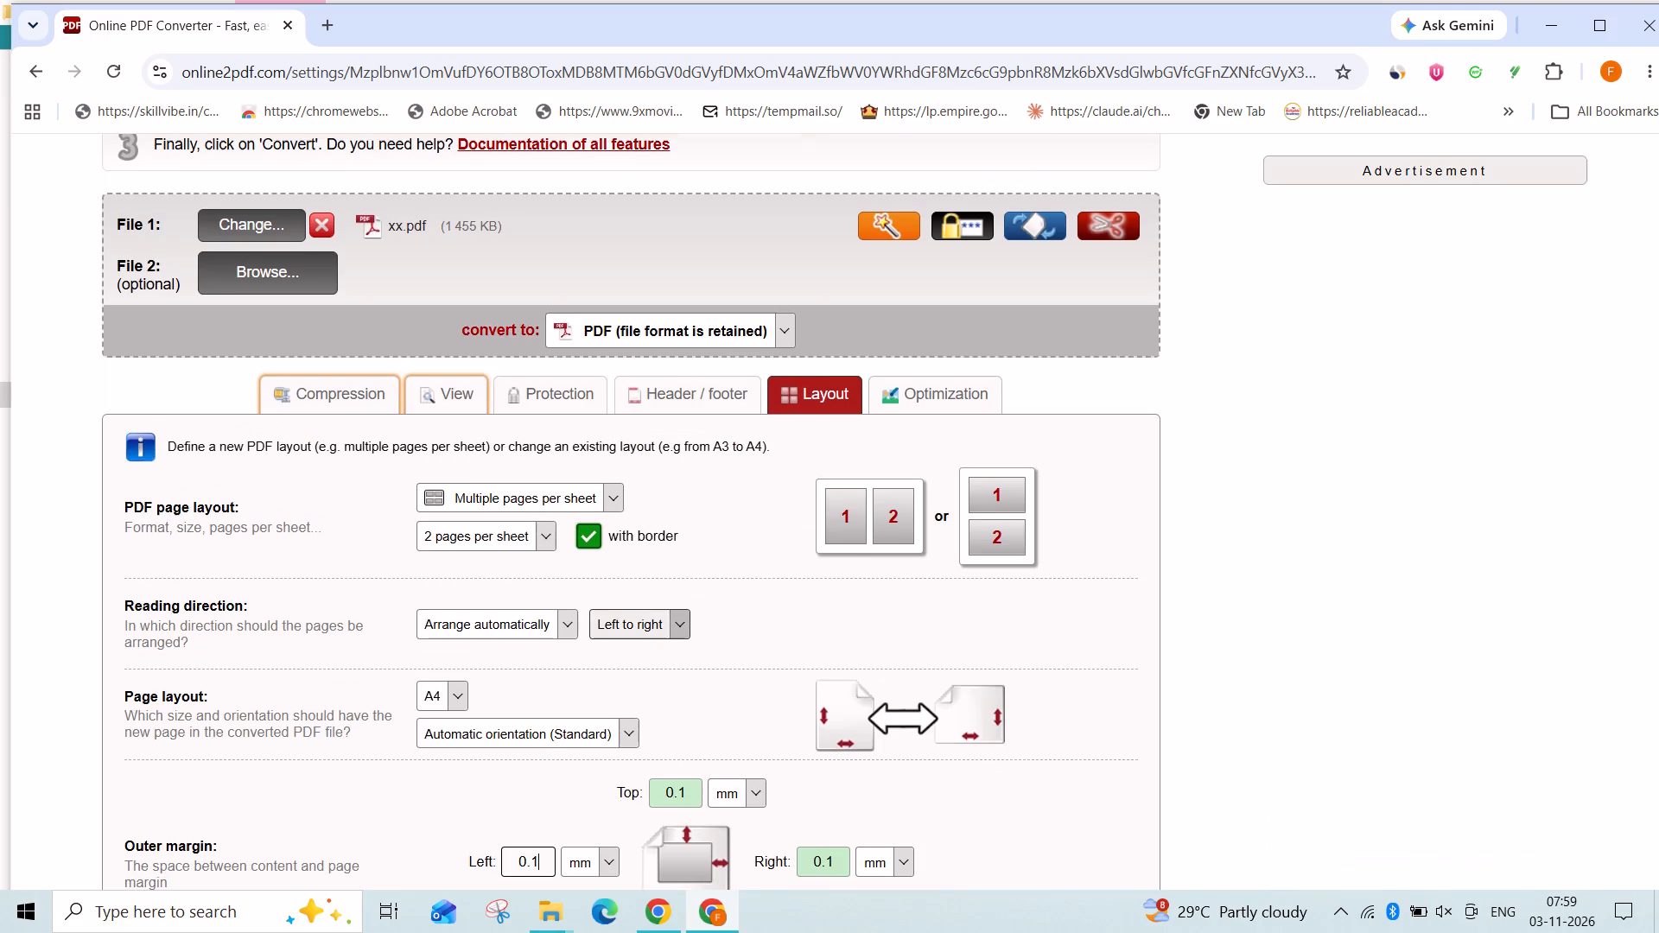
{"action": "scroll", "coordinate": [671, 668], "scroll_direction": "down", "scroll_amount": 2}
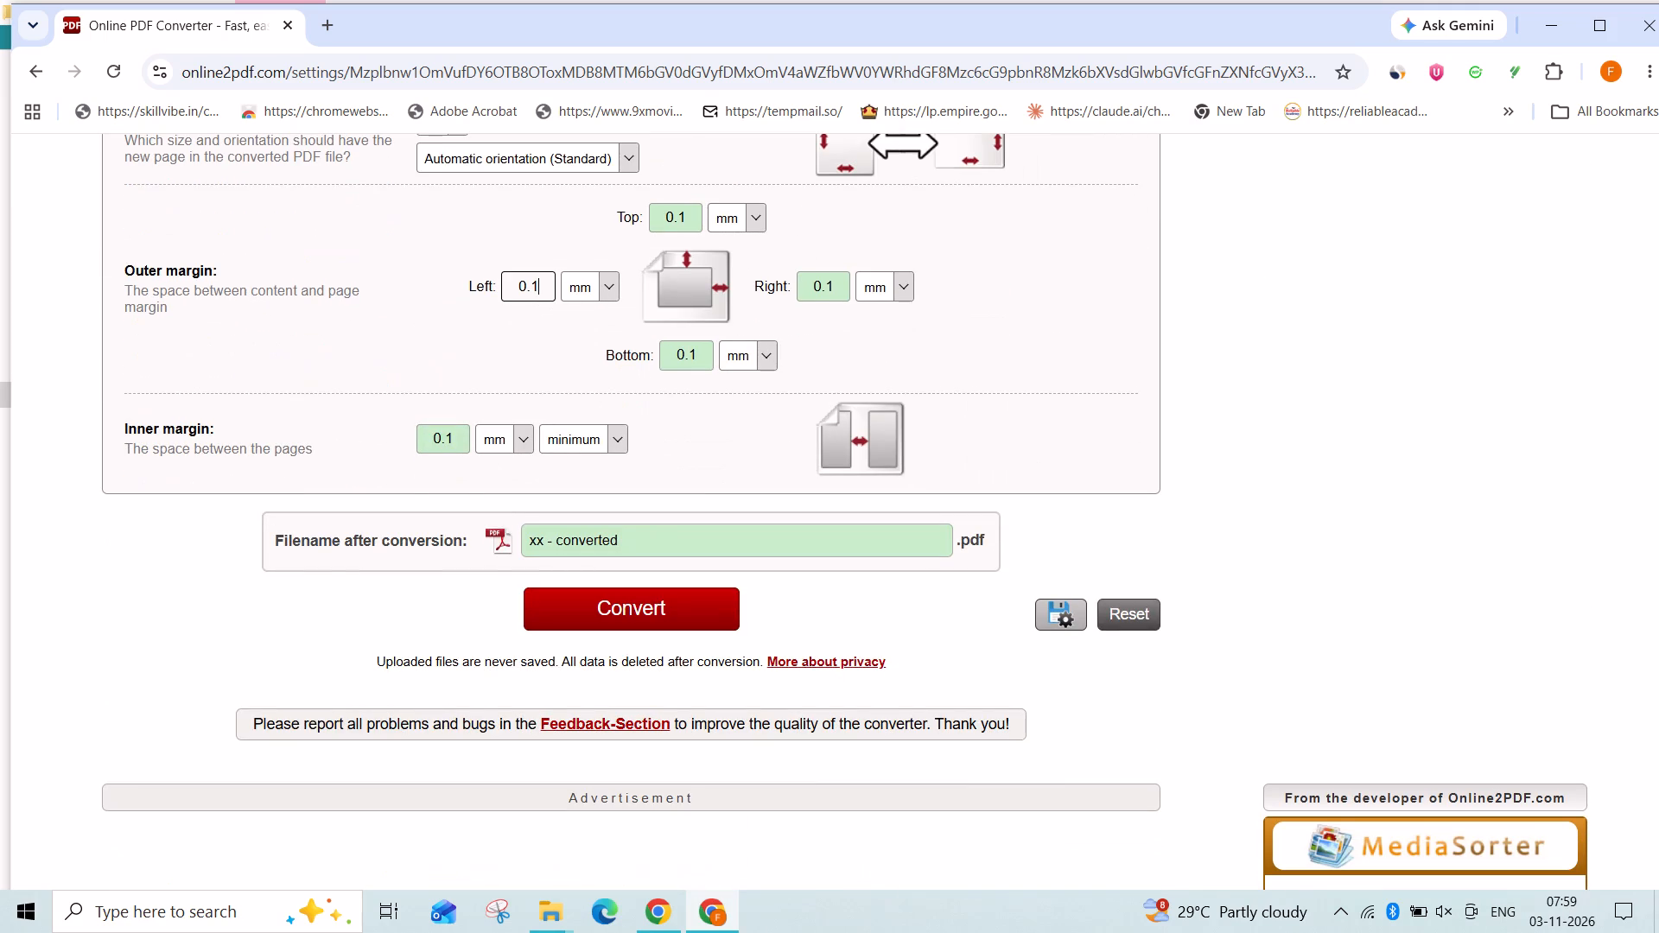
{"action": "left_click", "coordinate": [706, 611]}
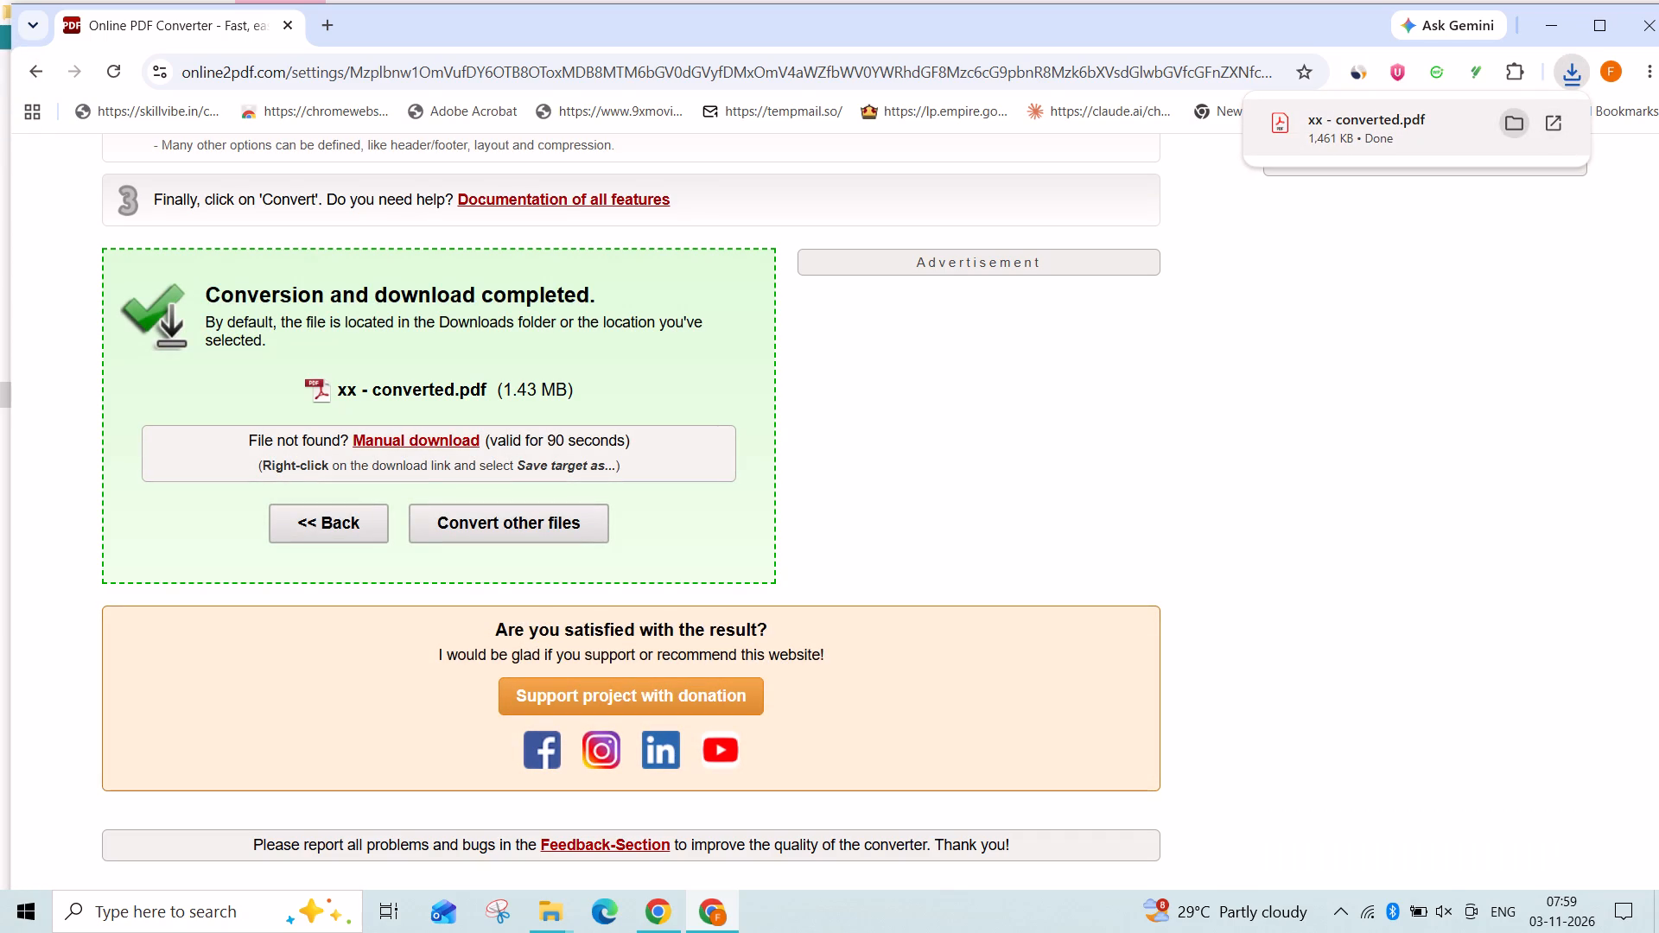
Locate xx - converted.pdf in the Downloads folder, open it in a maximized Adobe Acrobat Reader window and check the two-page layout.
{"action": "left_click", "coordinate": [1520, 117]}
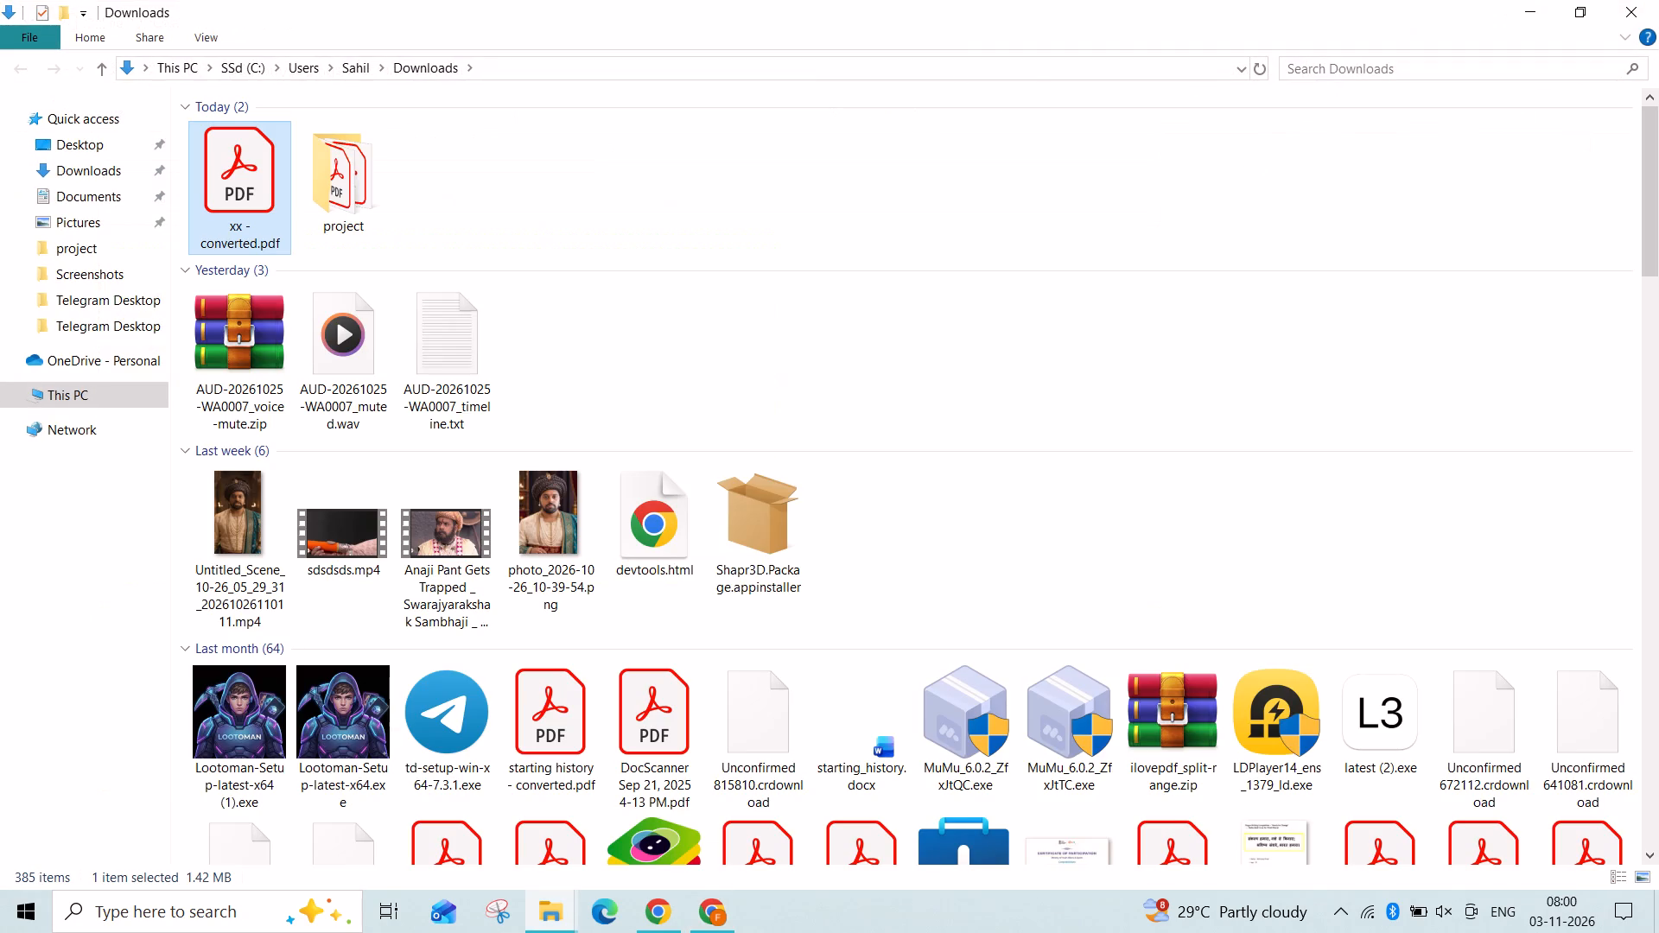
{"action": "right_click", "coordinate": [213, 187]}
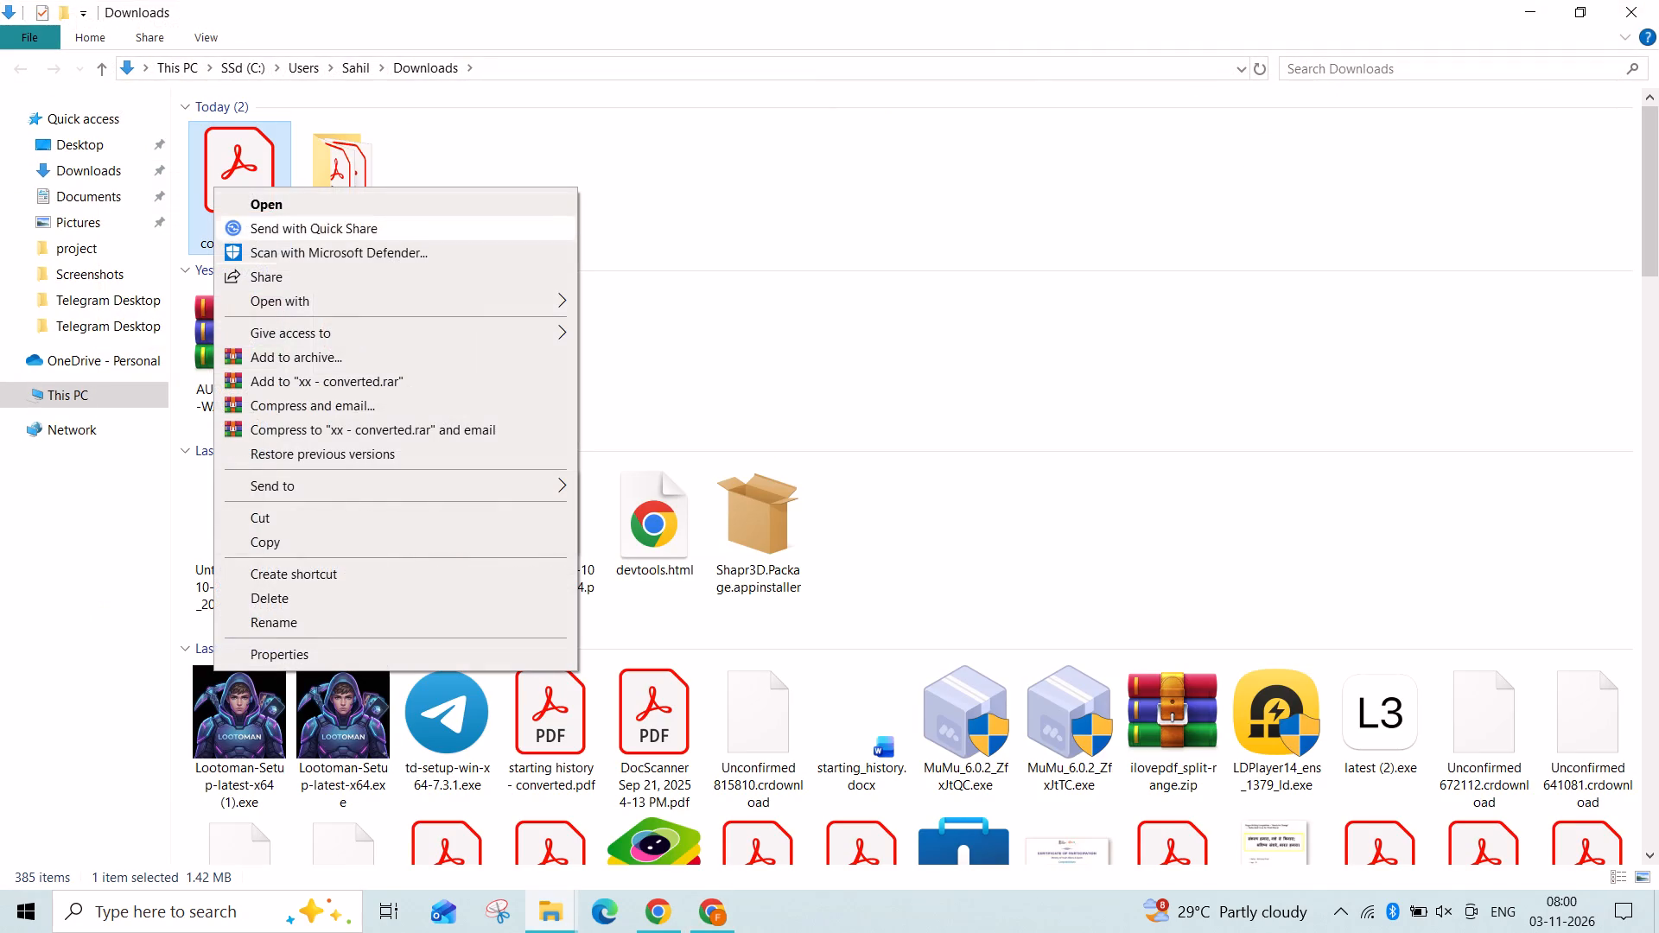
{"action": "left_click", "coordinate": [299, 302]}
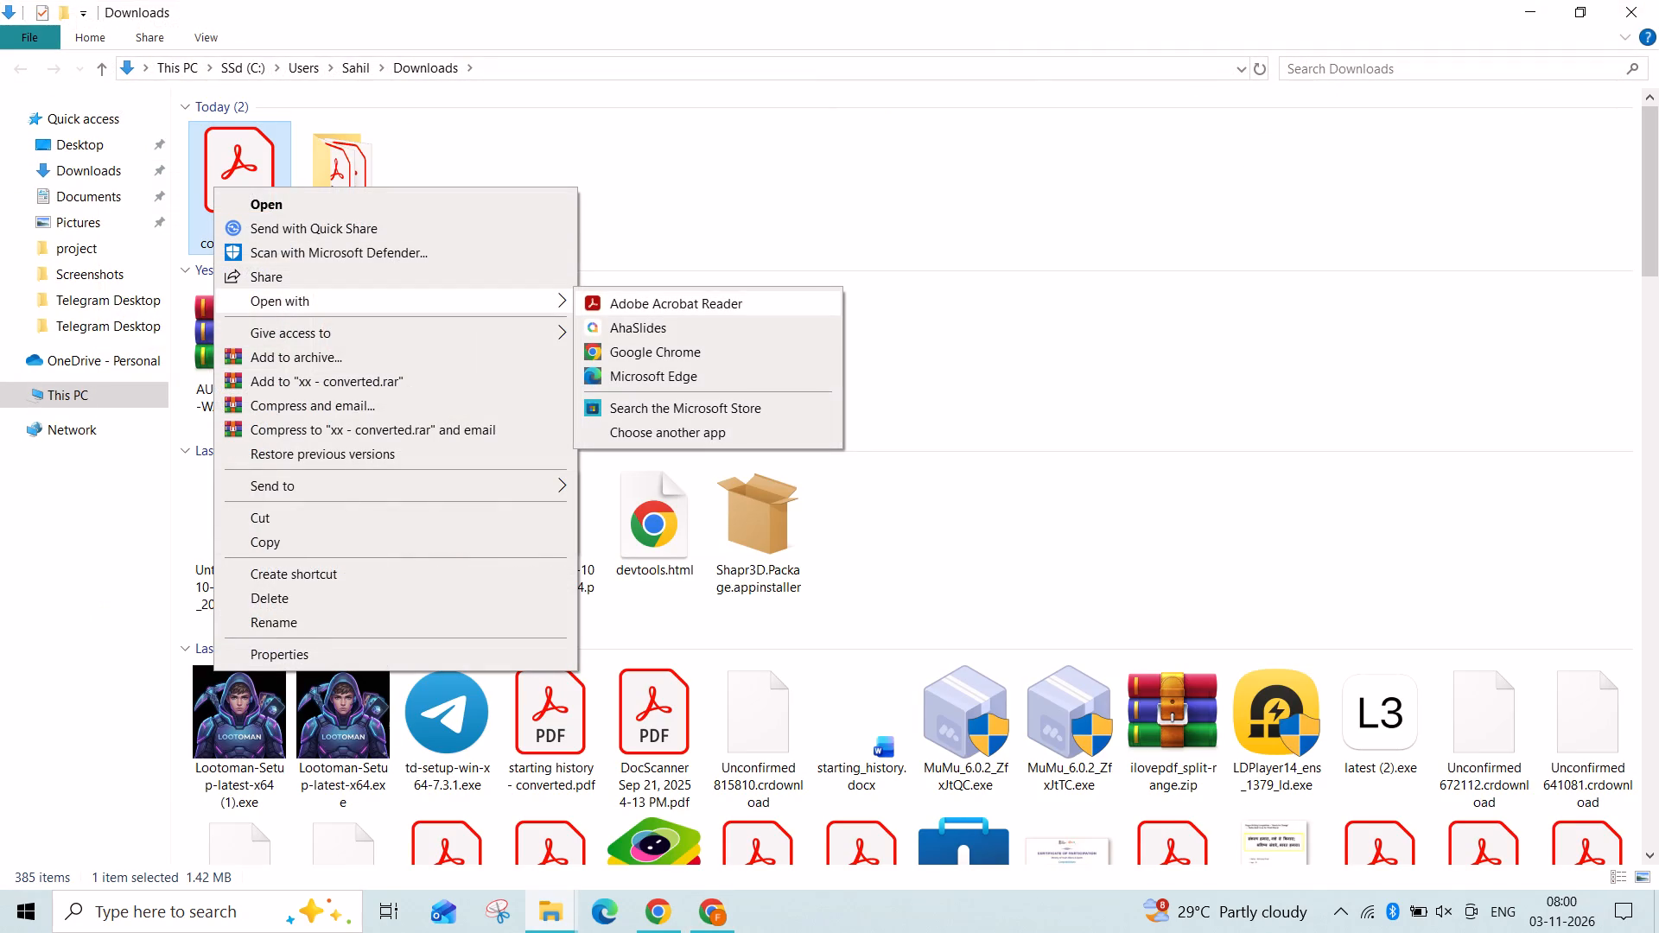
{"action": "left_click", "coordinate": [709, 293]}
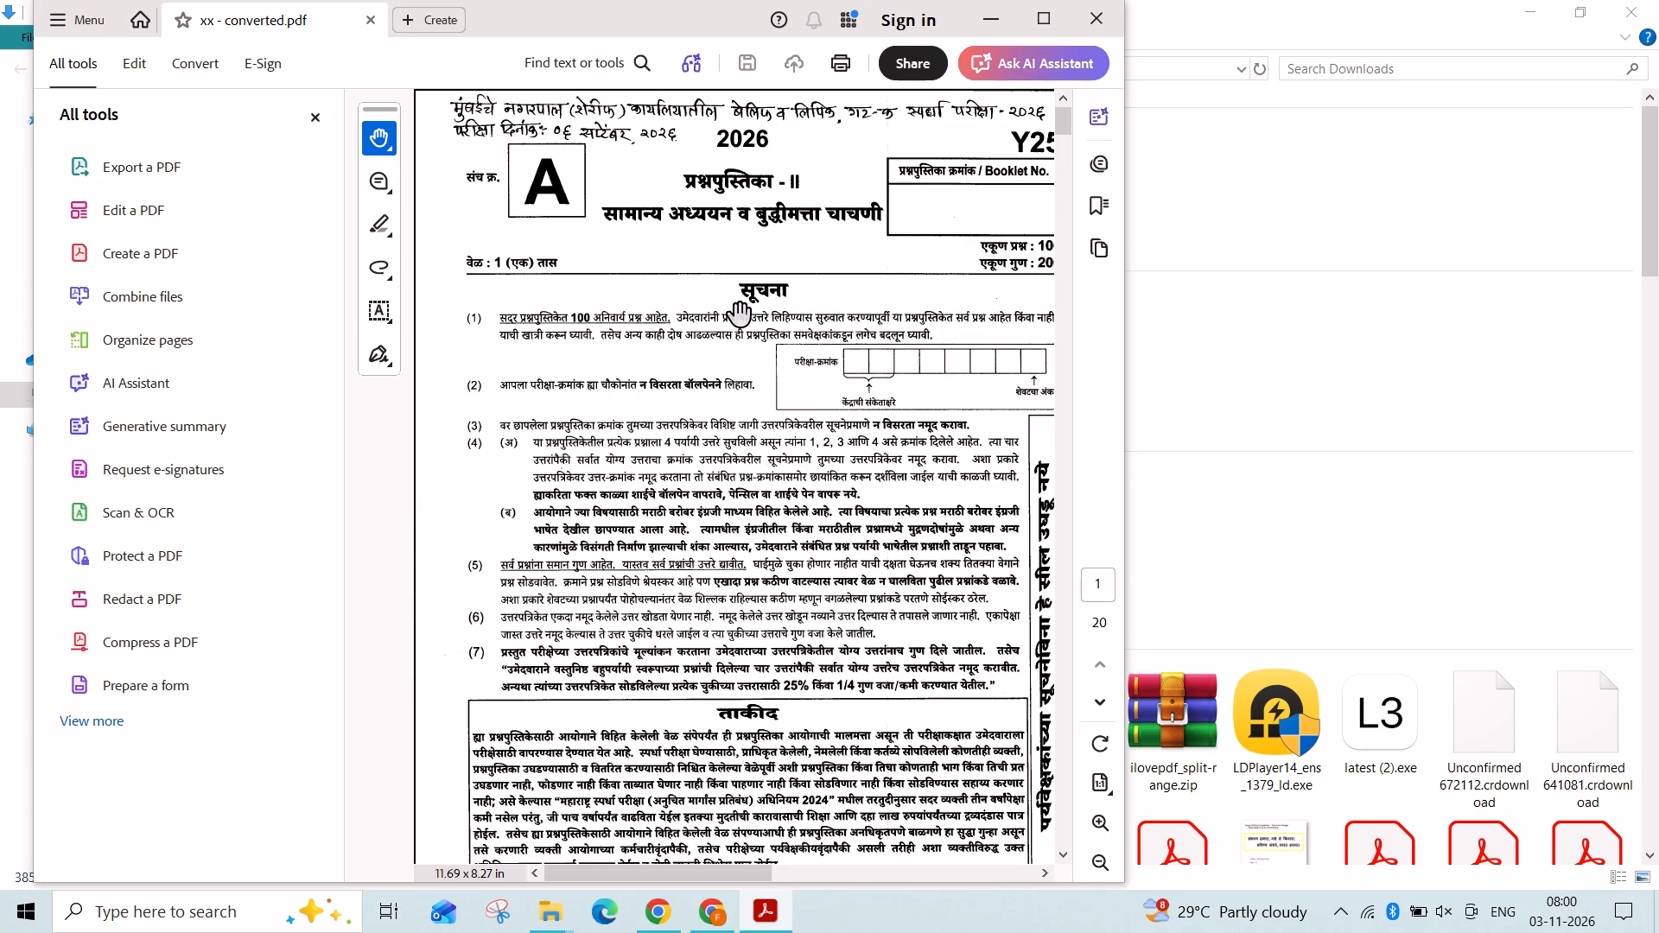
{"action": "left_click", "coordinate": [1040, 22]}
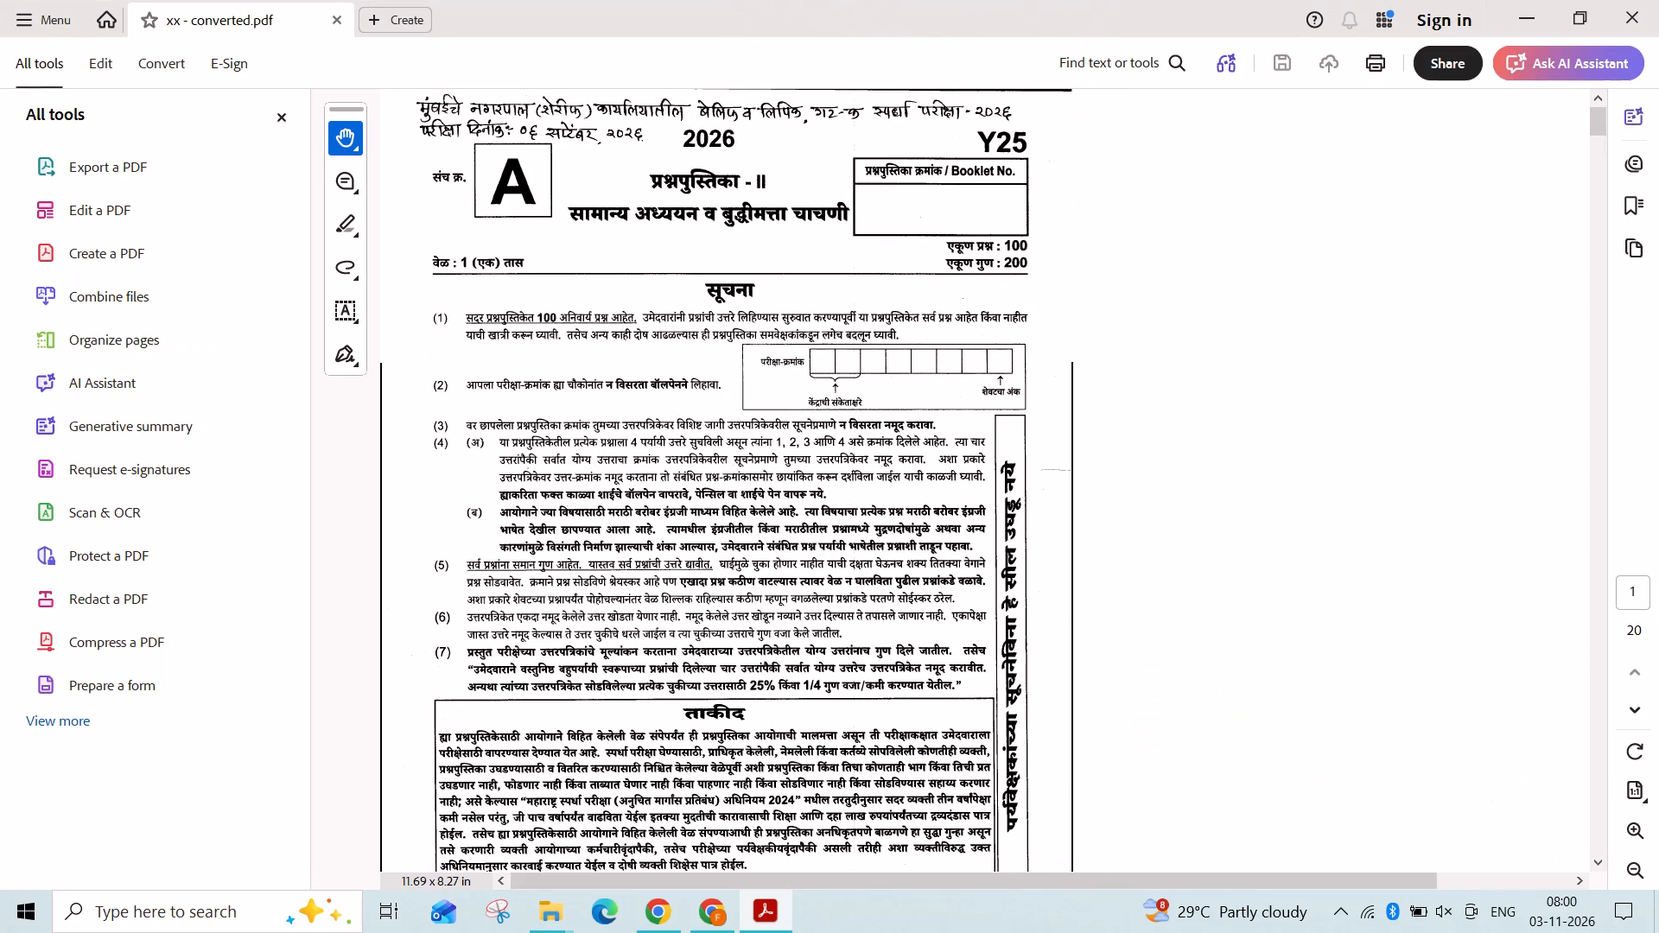
{"action": "scroll", "coordinate": [878, 298], "scroll_direction": "down", "scroll_amount": 2, "text": "ctrl"}
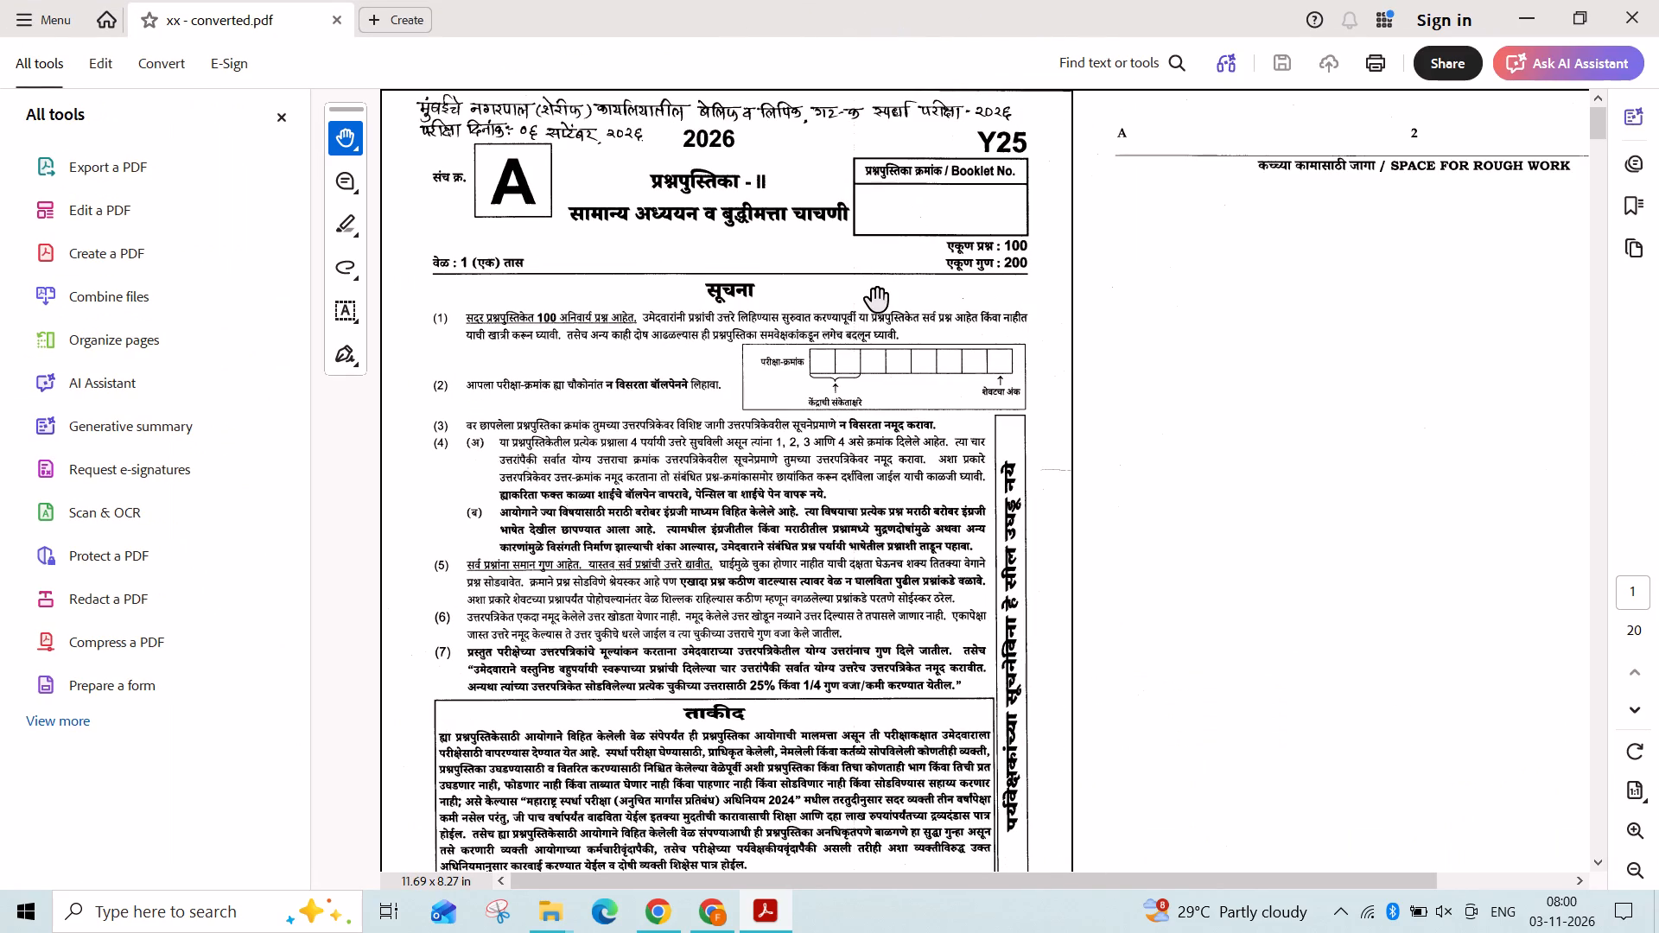
{"action": "scroll", "coordinate": [876, 301], "scroll_direction": "down", "scroll_amount": 5}
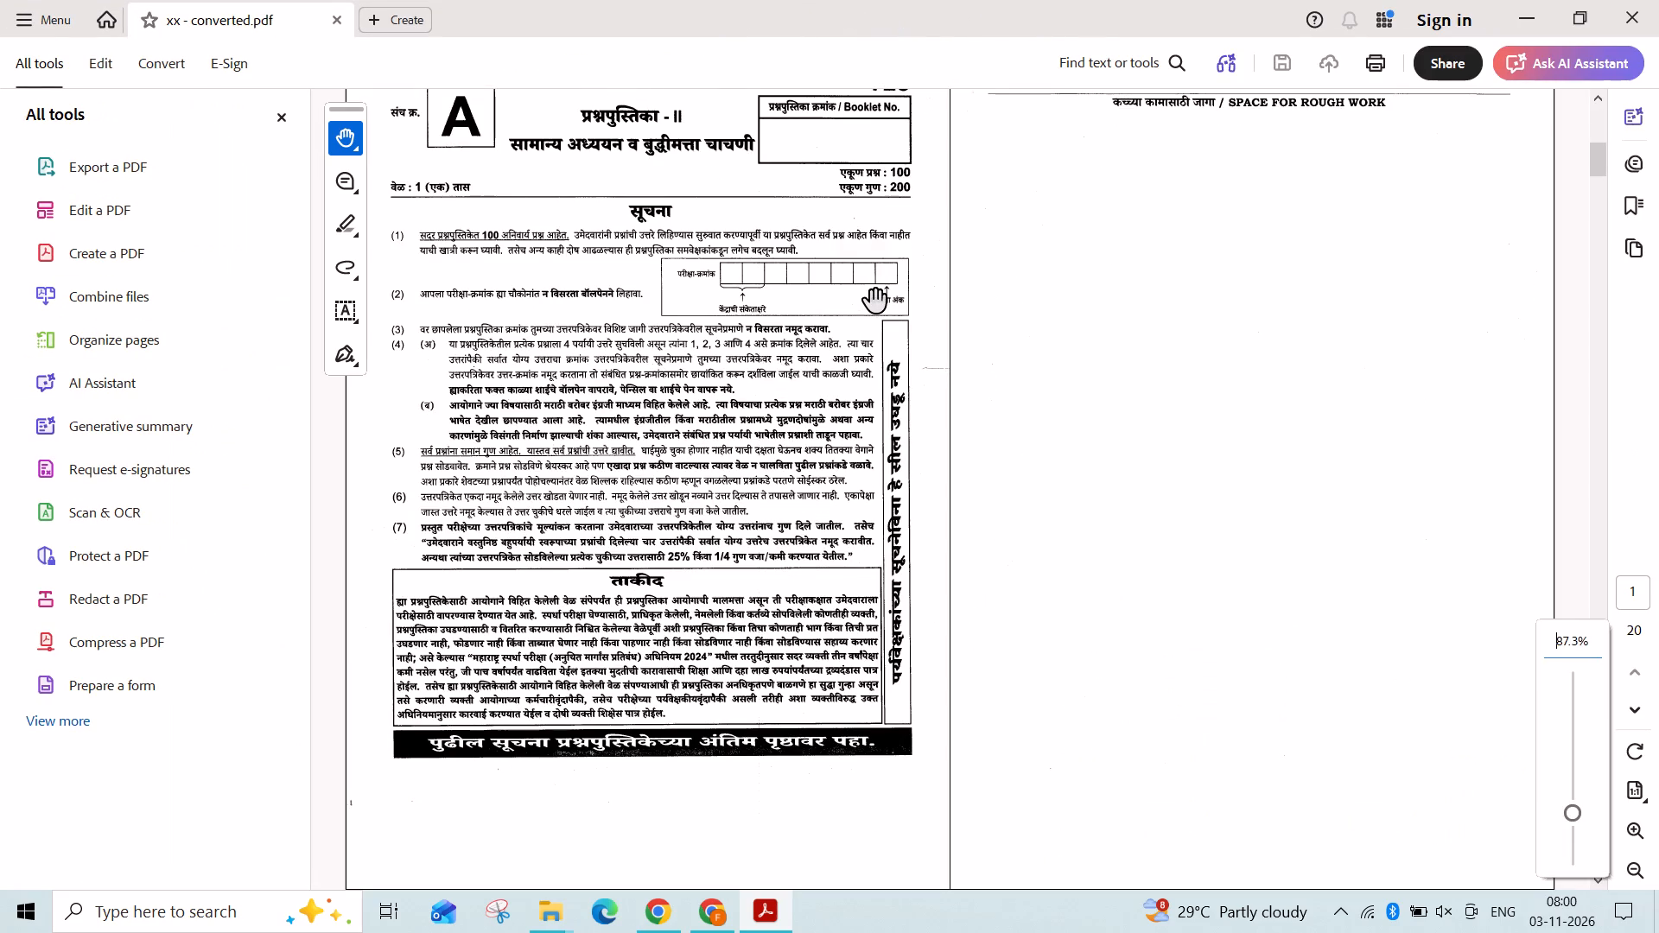
Print only the odd pages of xx - converted.pdf on the EPSON L380 Series printer.
{"action": "key", "text": "ctrl+o"}
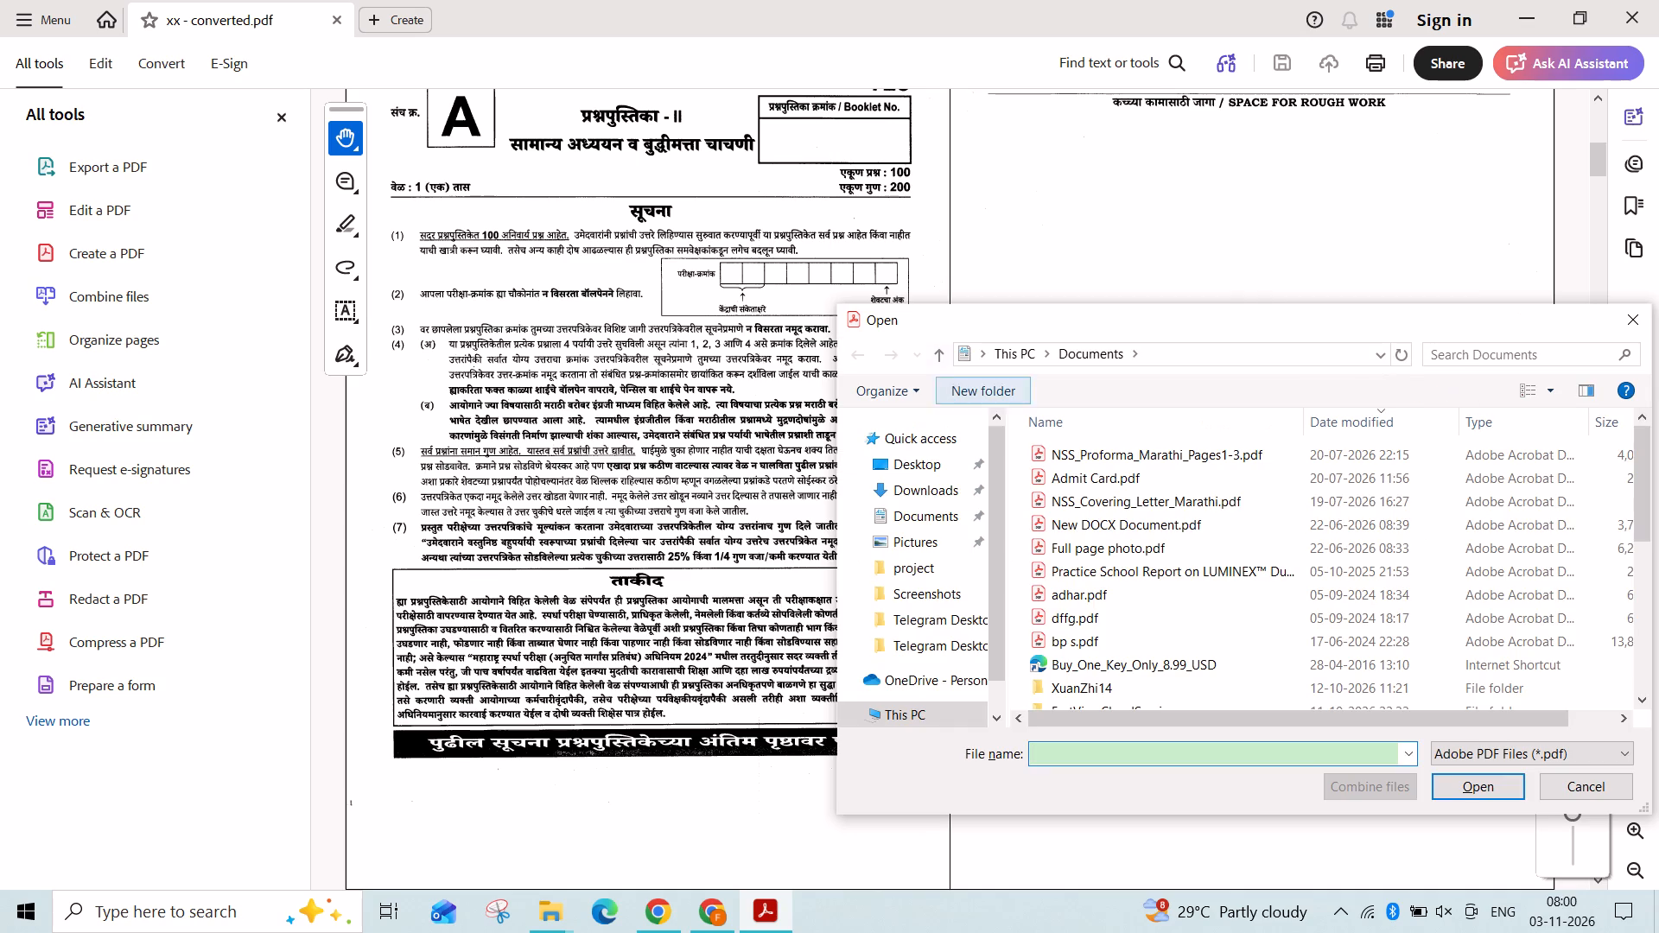
{"action": "left_click", "coordinate": [1557, 775]}
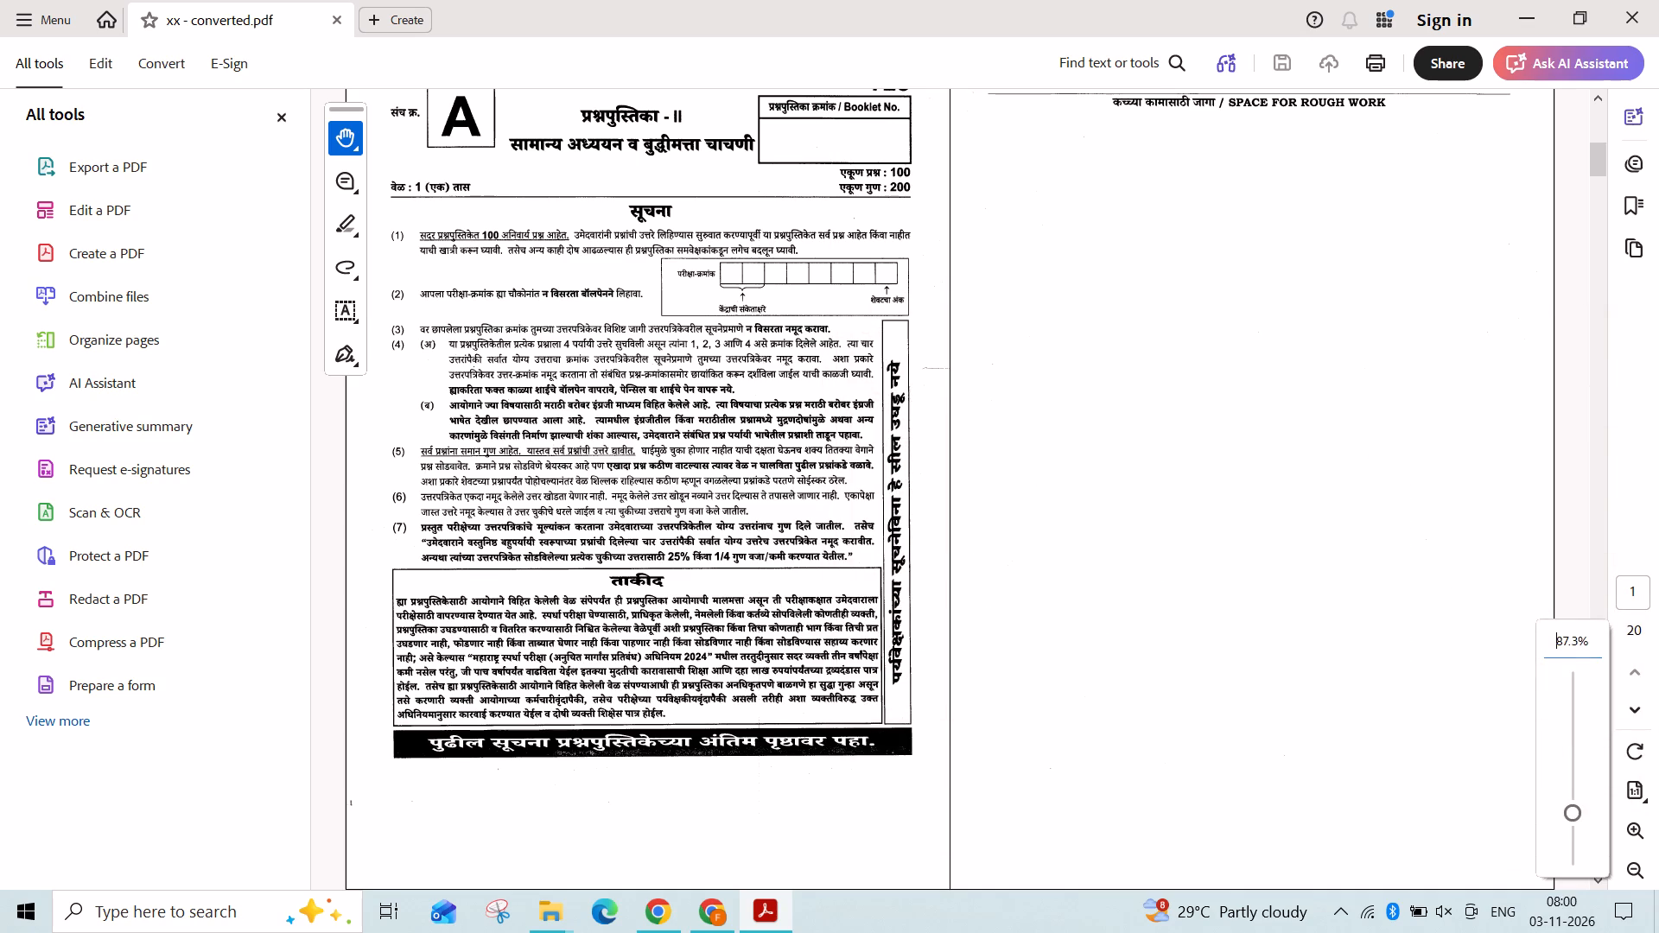
{"action": "key", "text": "ctrl+p"}
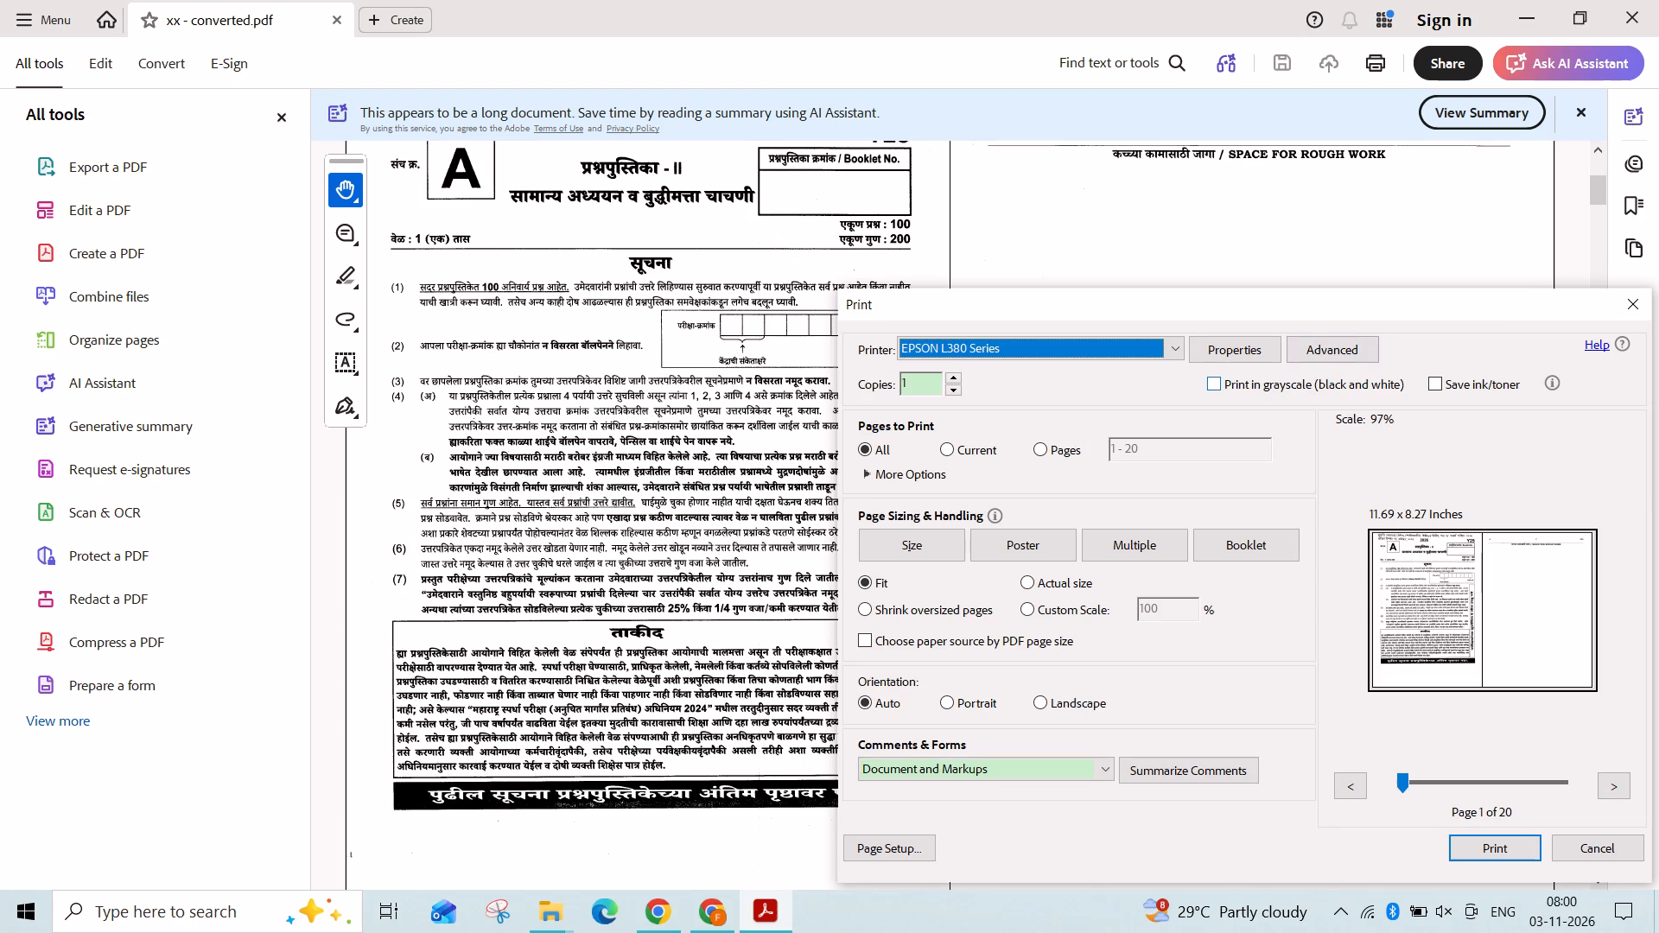
{"action": "left_click_drag", "start_coordinate": [1445, 312], "coordinate": [1177, 219]}
{"action": "left_click", "coordinate": [1199, 303]}
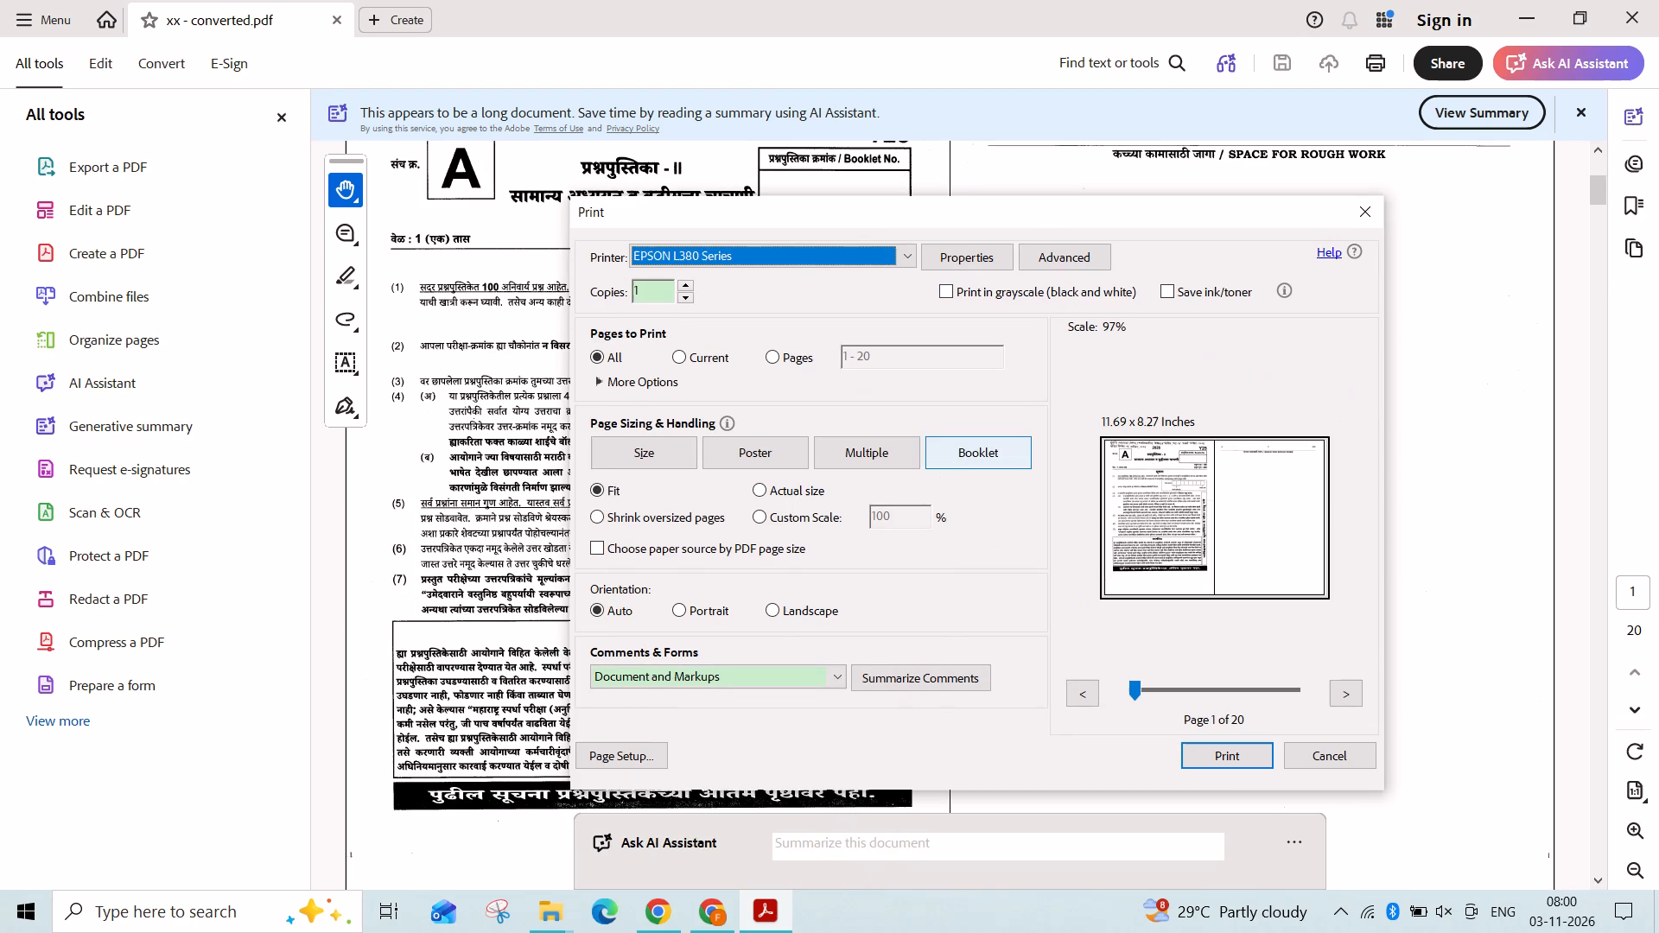
{"action": "left_click", "coordinate": [646, 377]}
{"action": "left_click", "coordinate": [733, 419]}
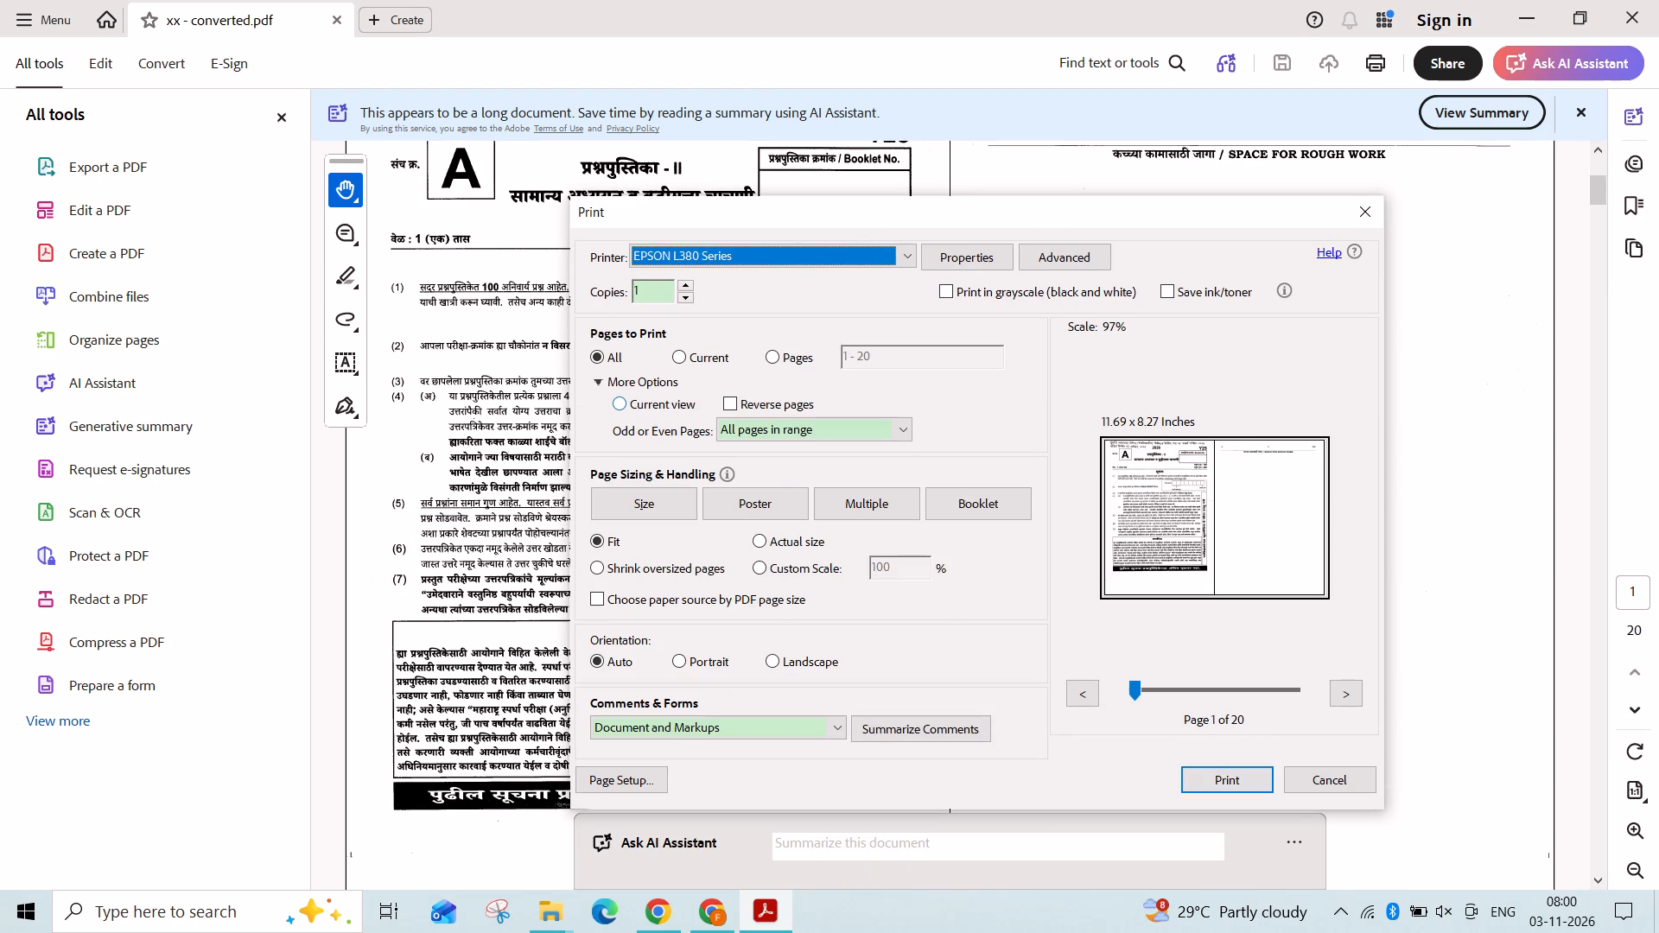
{"action": "left_click", "coordinate": [745, 435]}
{"action": "left_click", "coordinate": [745, 435]}
{"action": "left_click", "coordinate": [753, 464]}
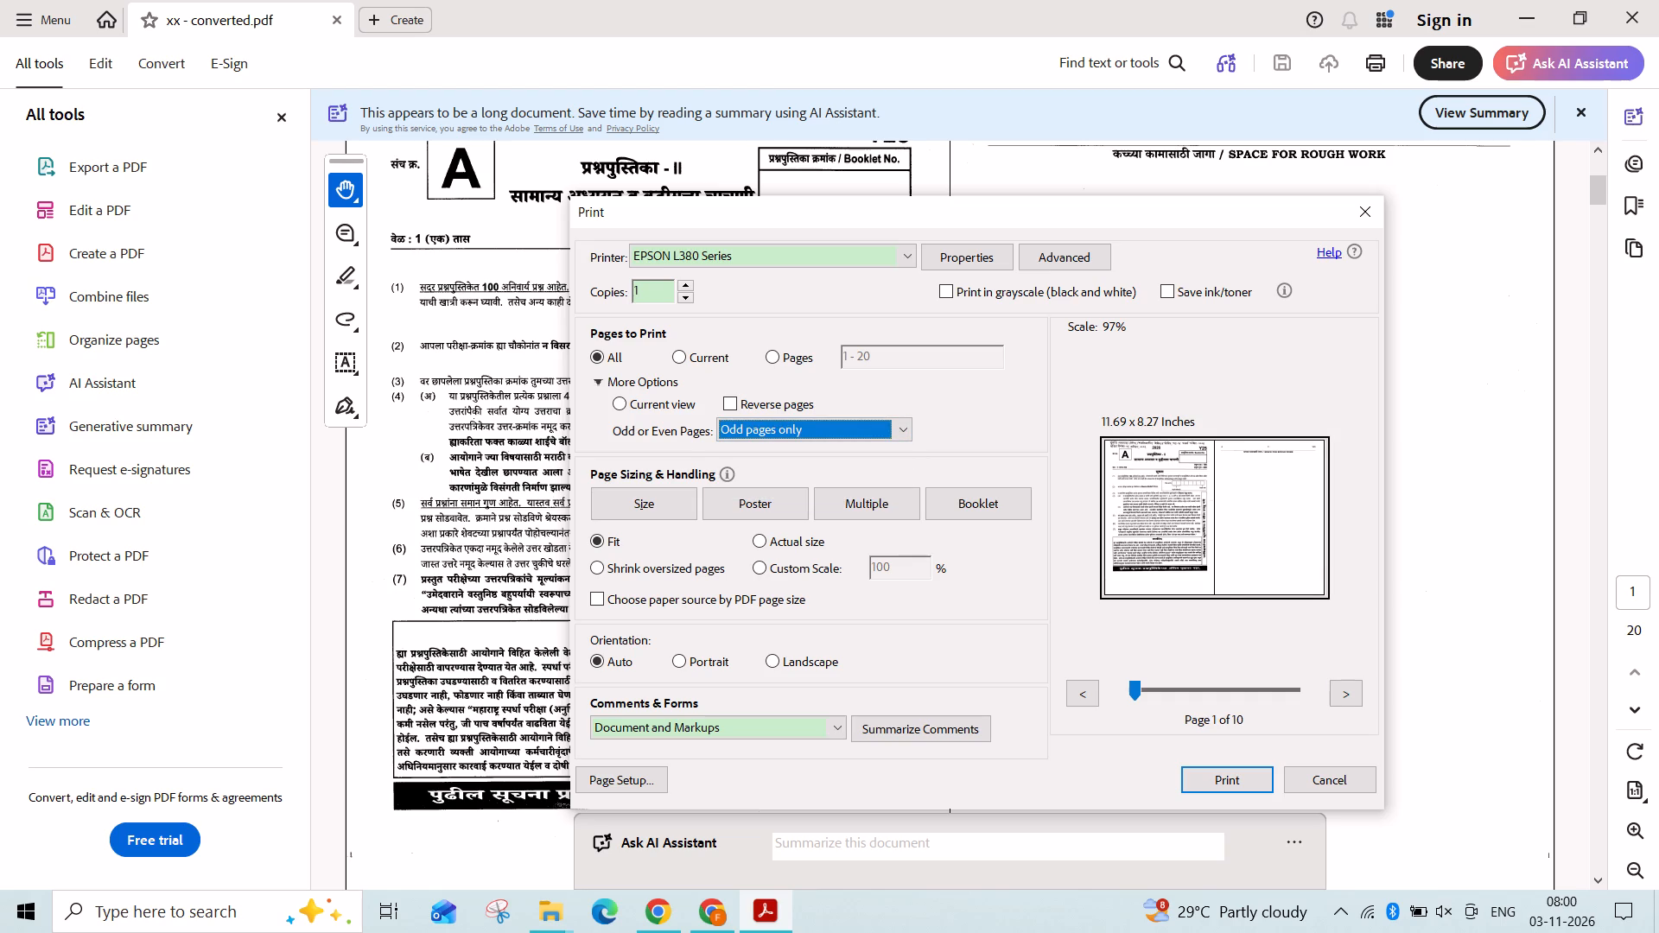
{"action": "left_click", "coordinate": [1234, 785]}
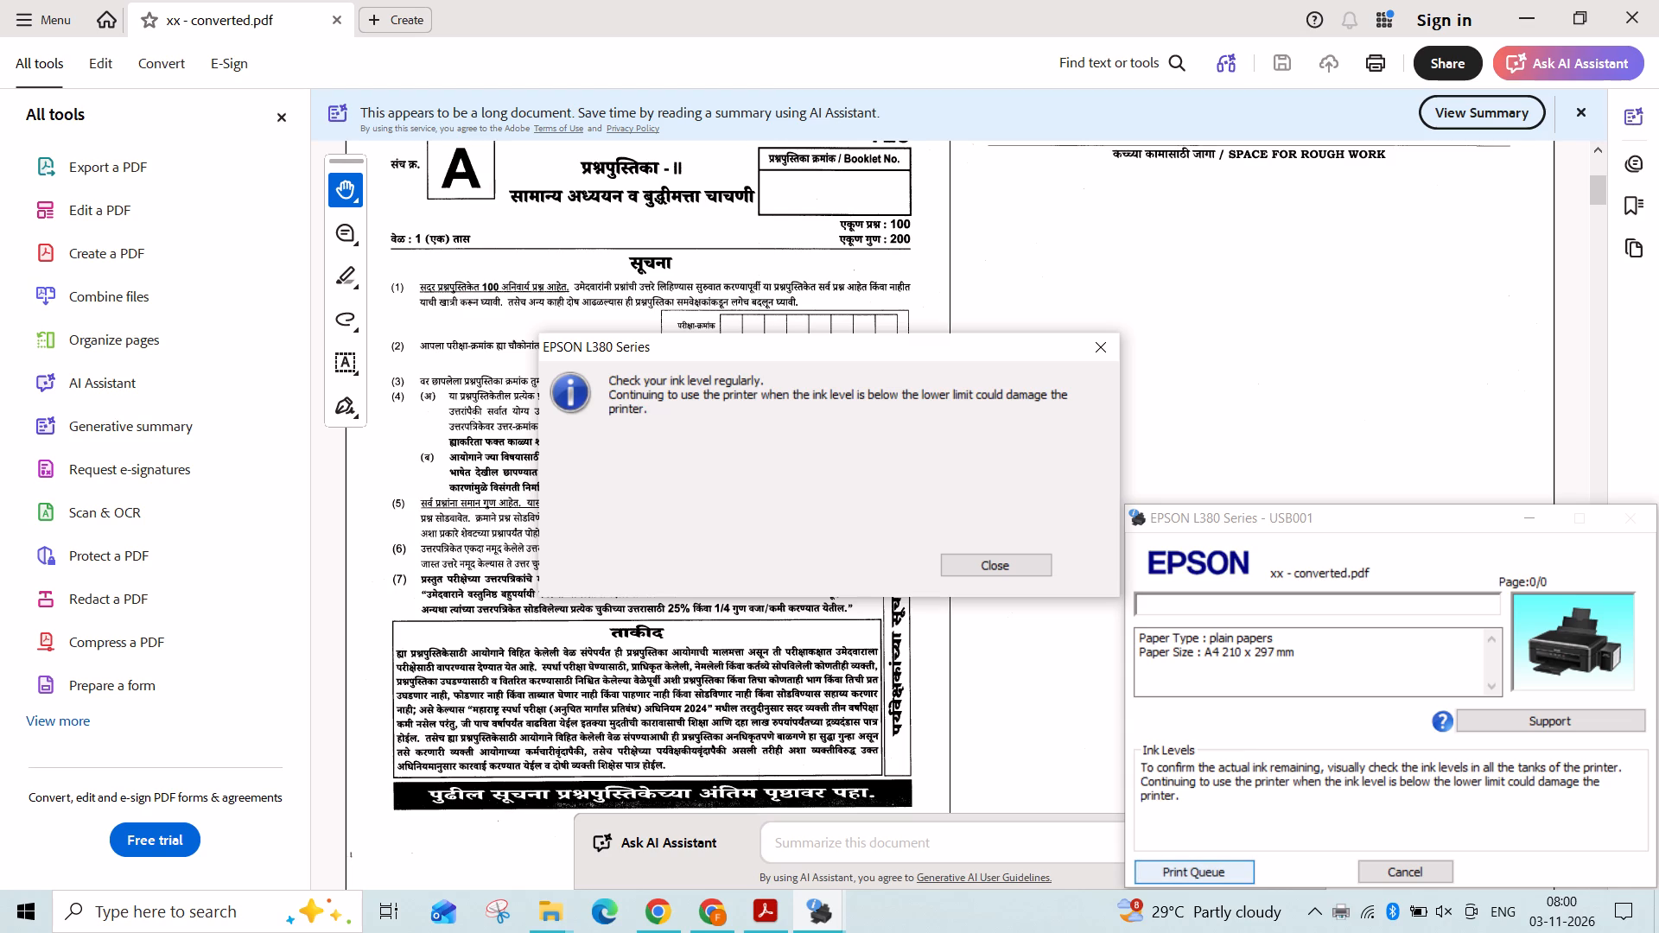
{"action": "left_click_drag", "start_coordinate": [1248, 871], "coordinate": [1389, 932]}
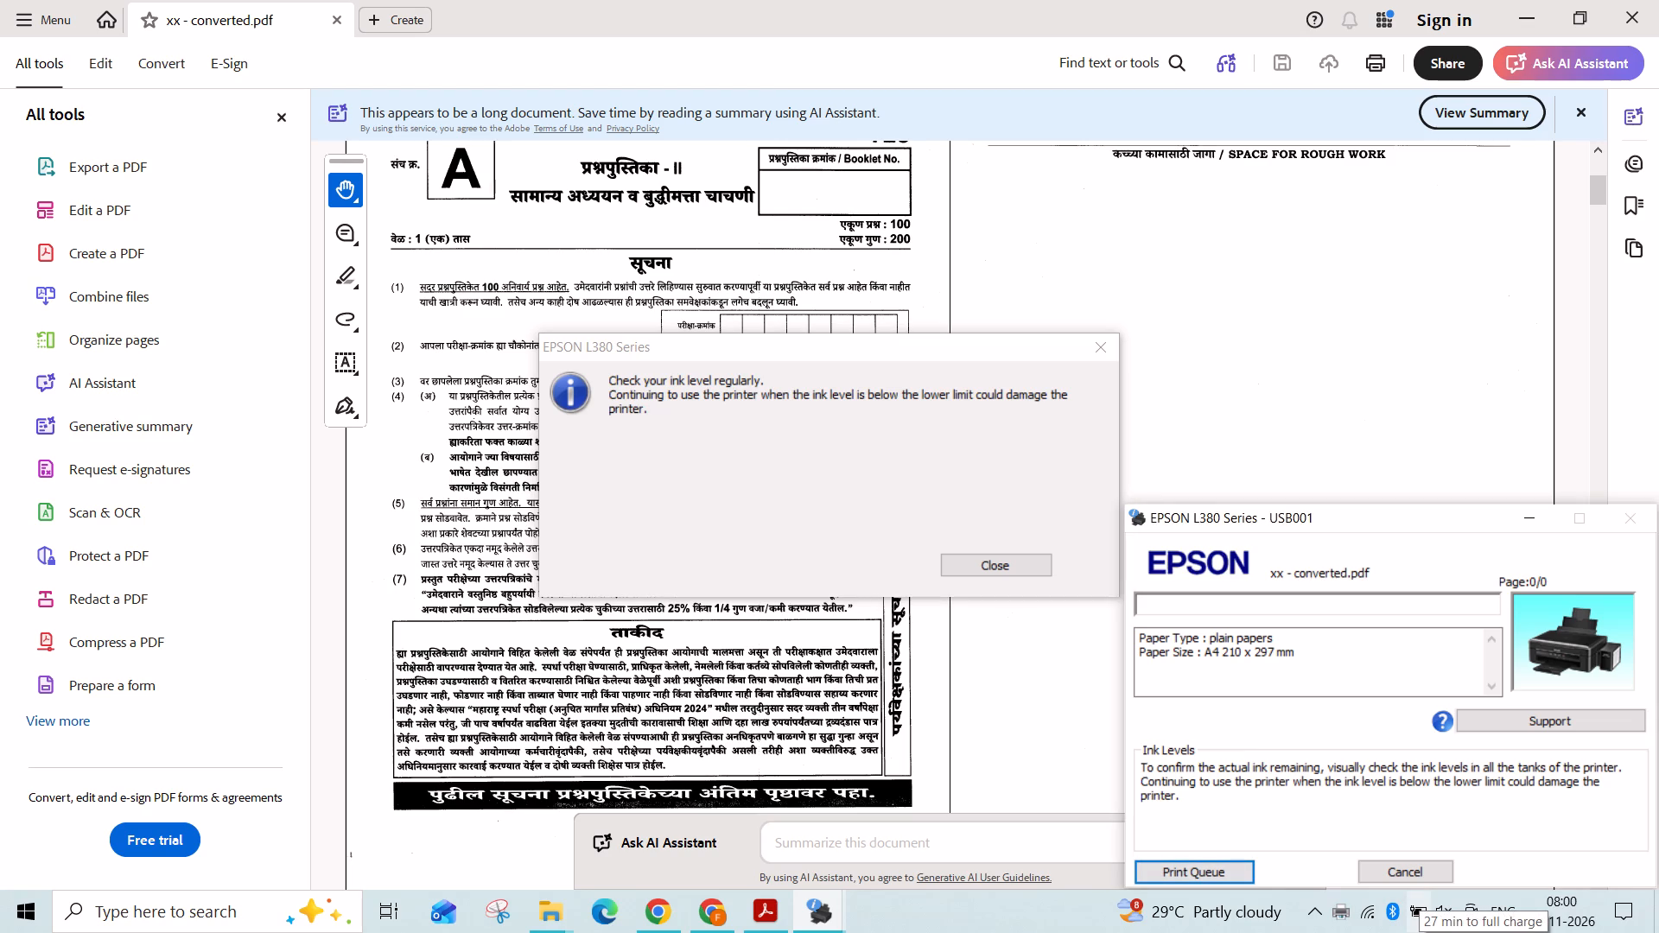
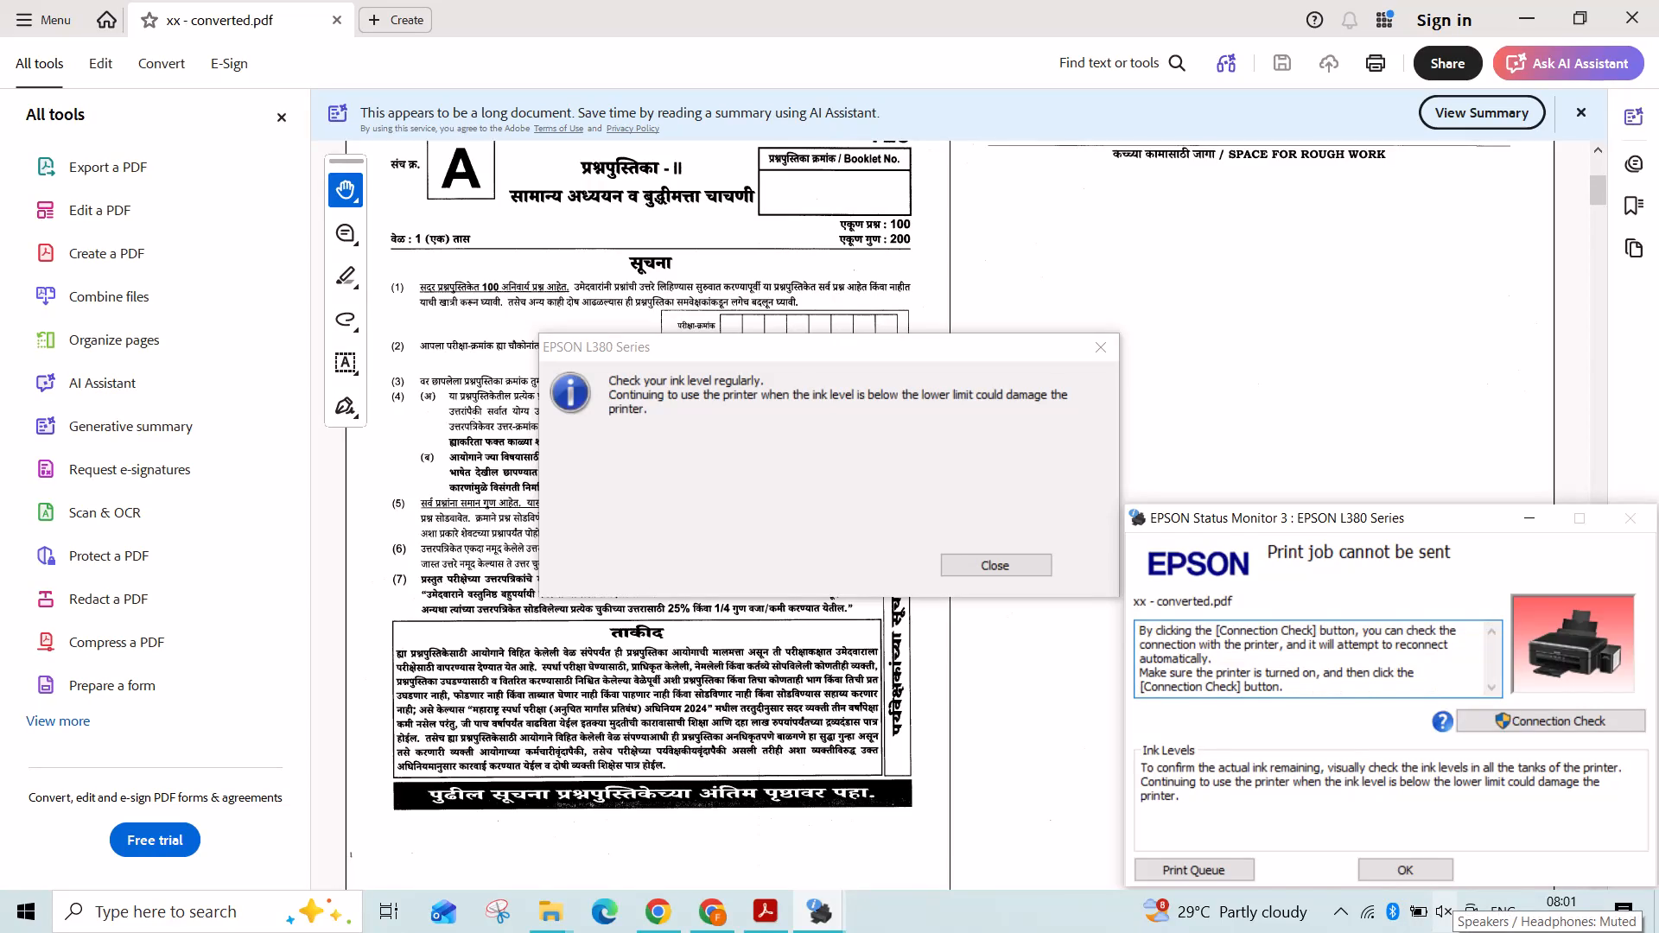
Dismiss the ink level notice and the EPSON Status Monitor 3 window for the xx - converted.pdf print job.
{"action": "left_click", "coordinate": [1023, 552]}
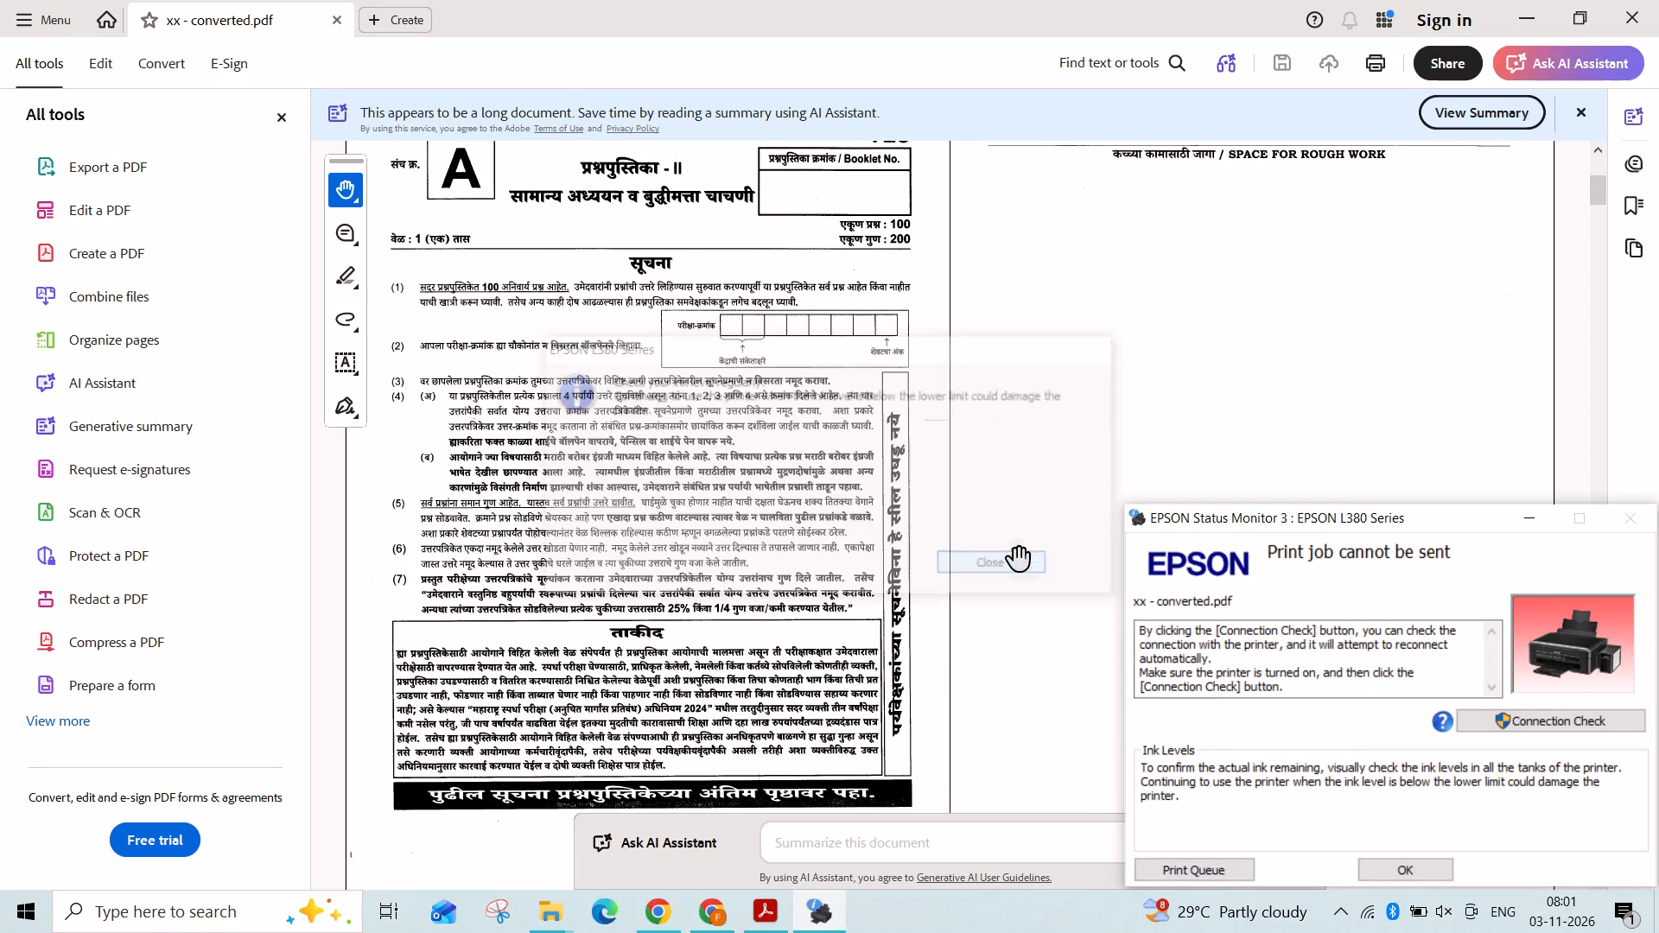
{"action": "left_click", "coordinate": [1413, 865]}
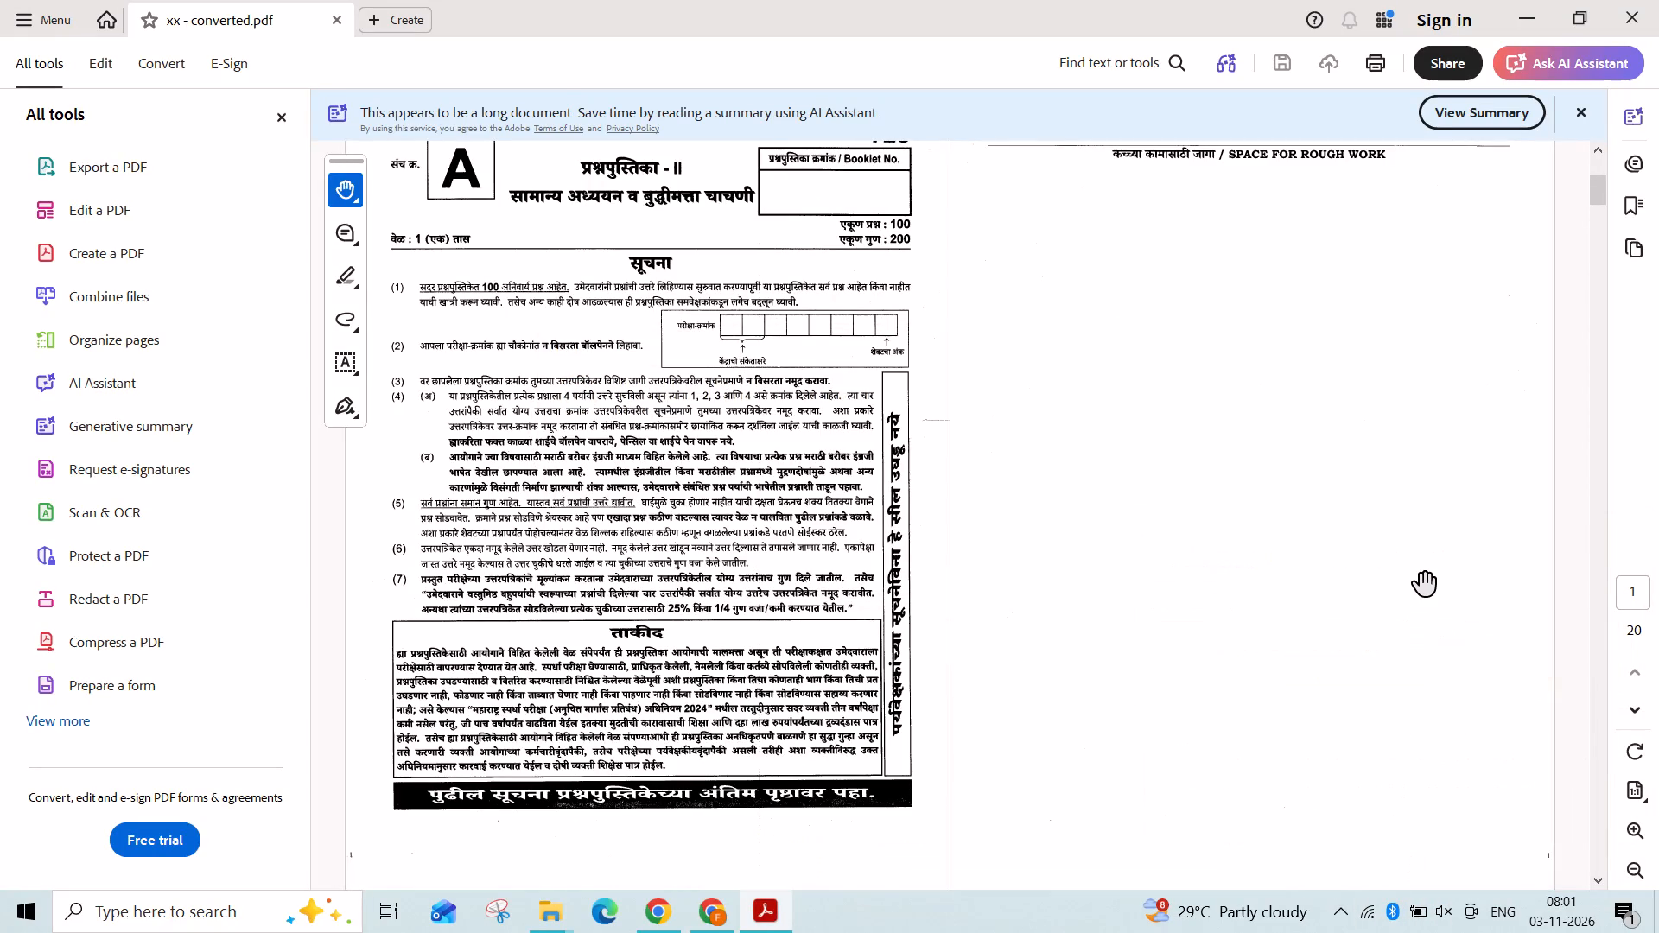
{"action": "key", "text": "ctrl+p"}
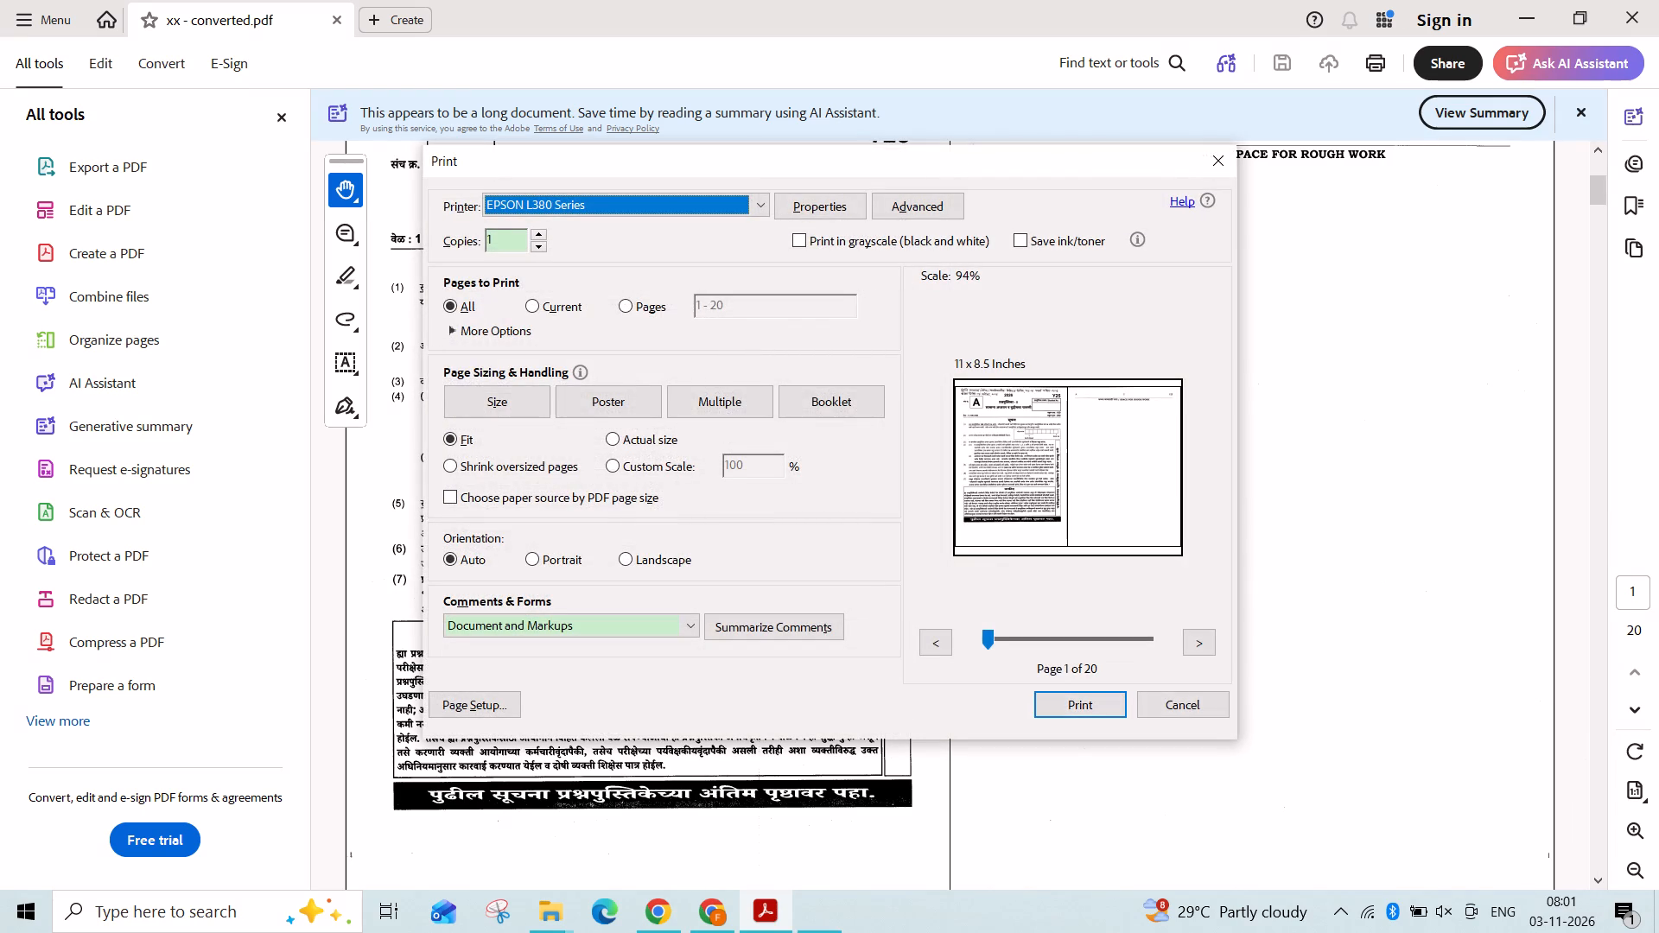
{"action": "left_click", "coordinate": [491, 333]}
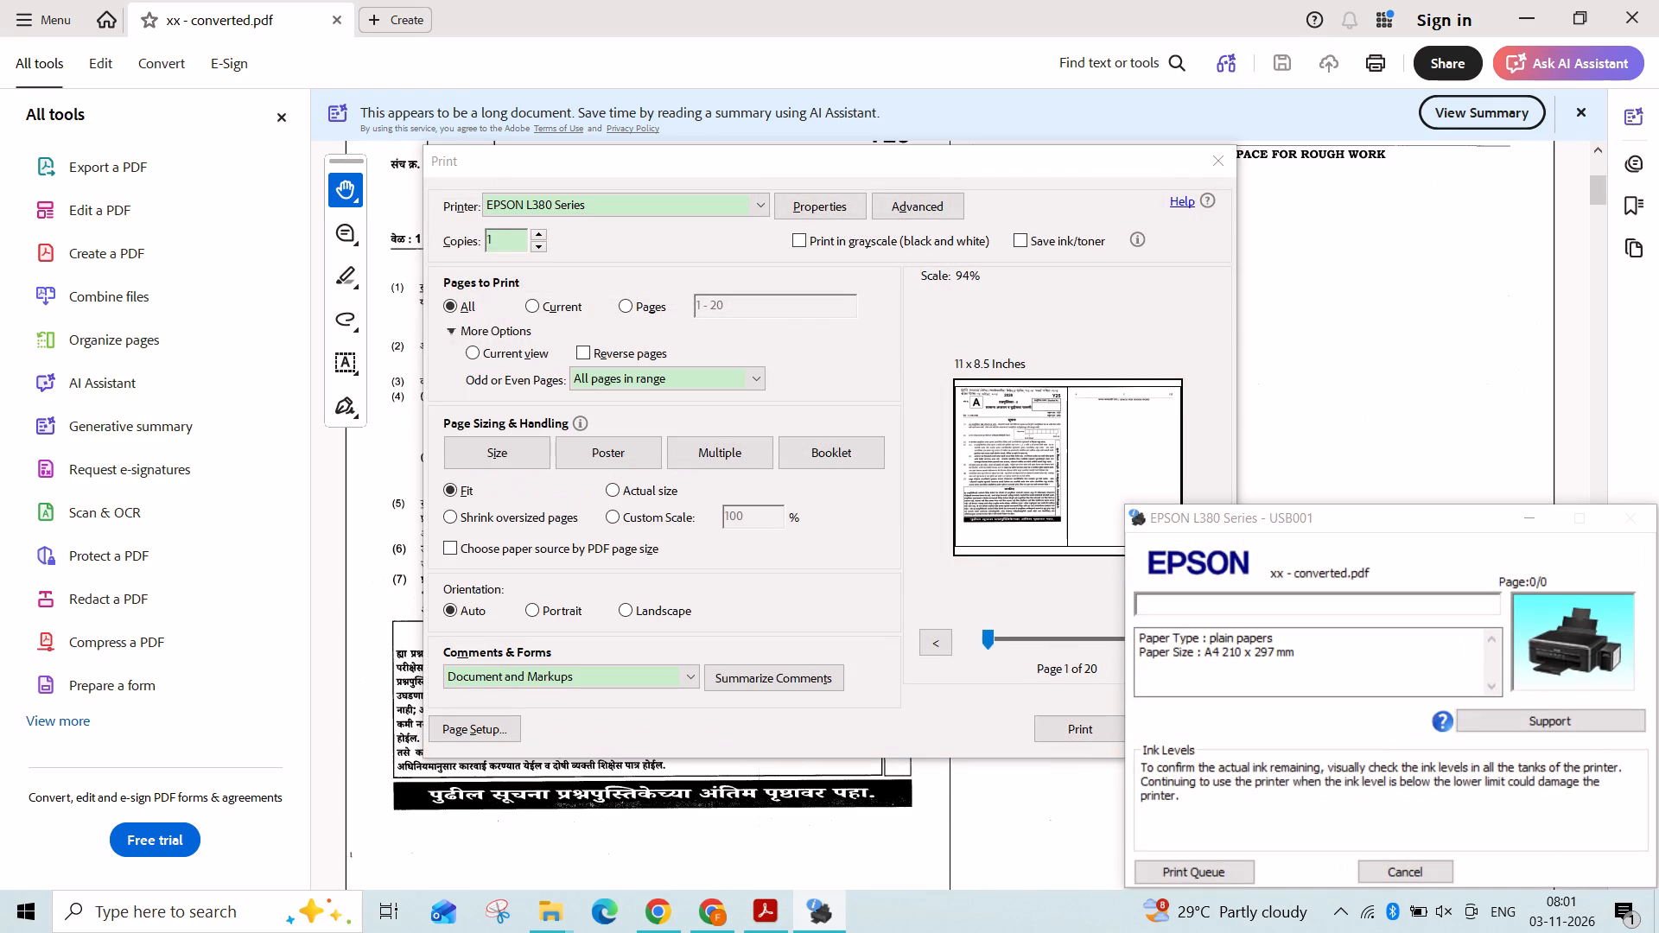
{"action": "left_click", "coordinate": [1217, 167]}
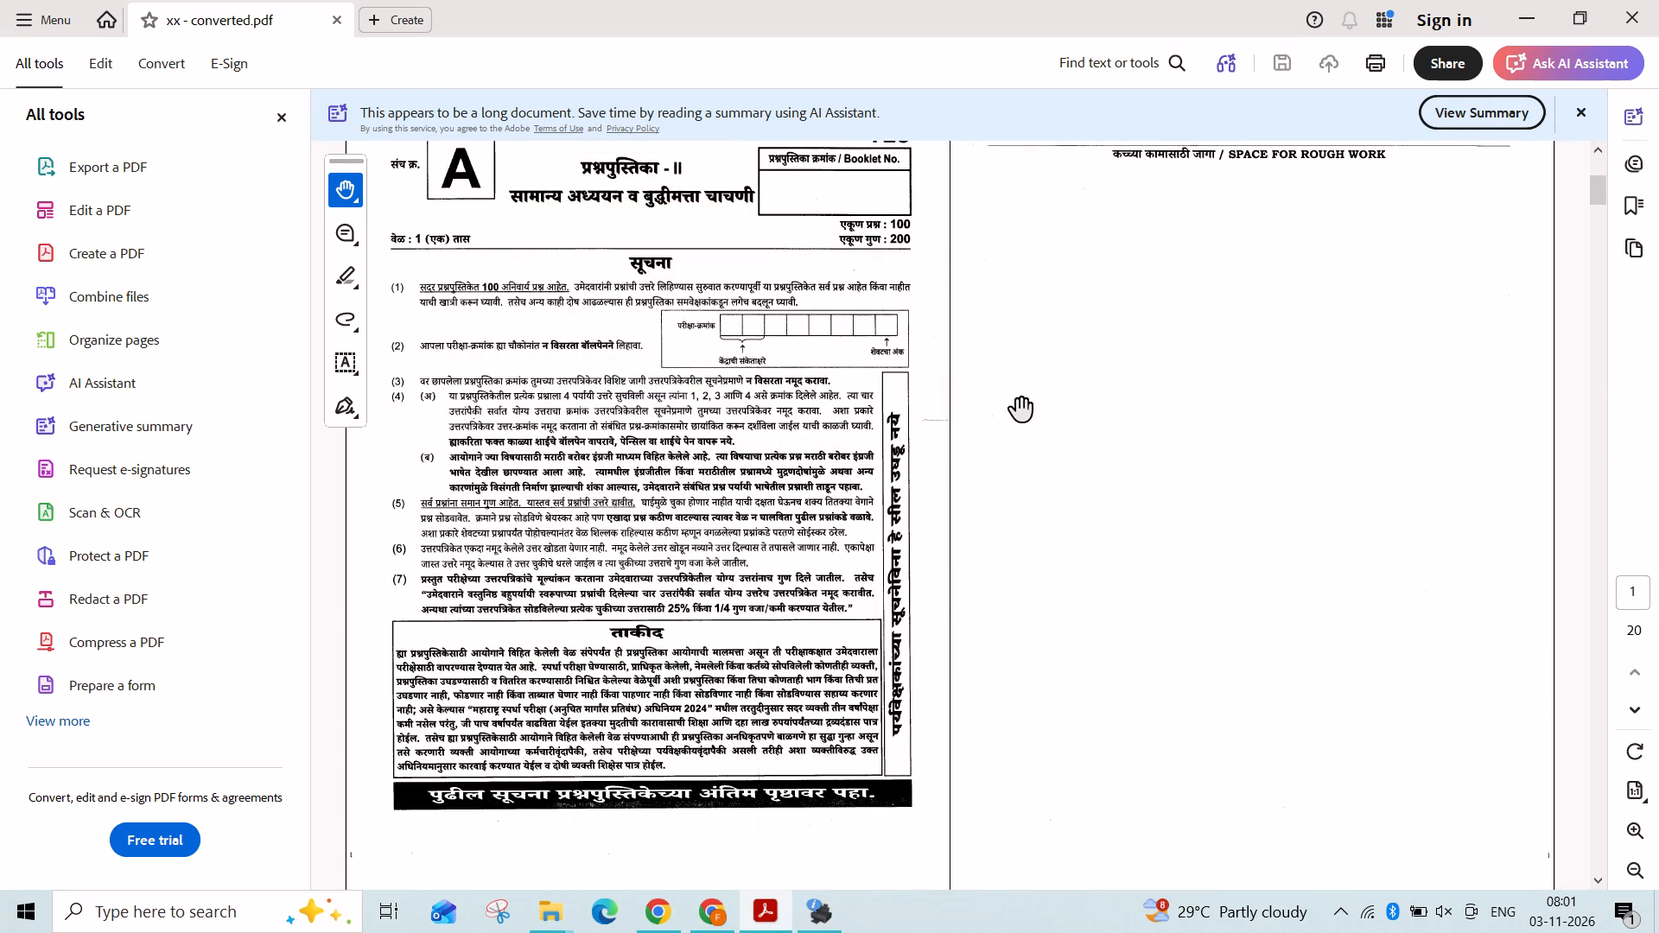
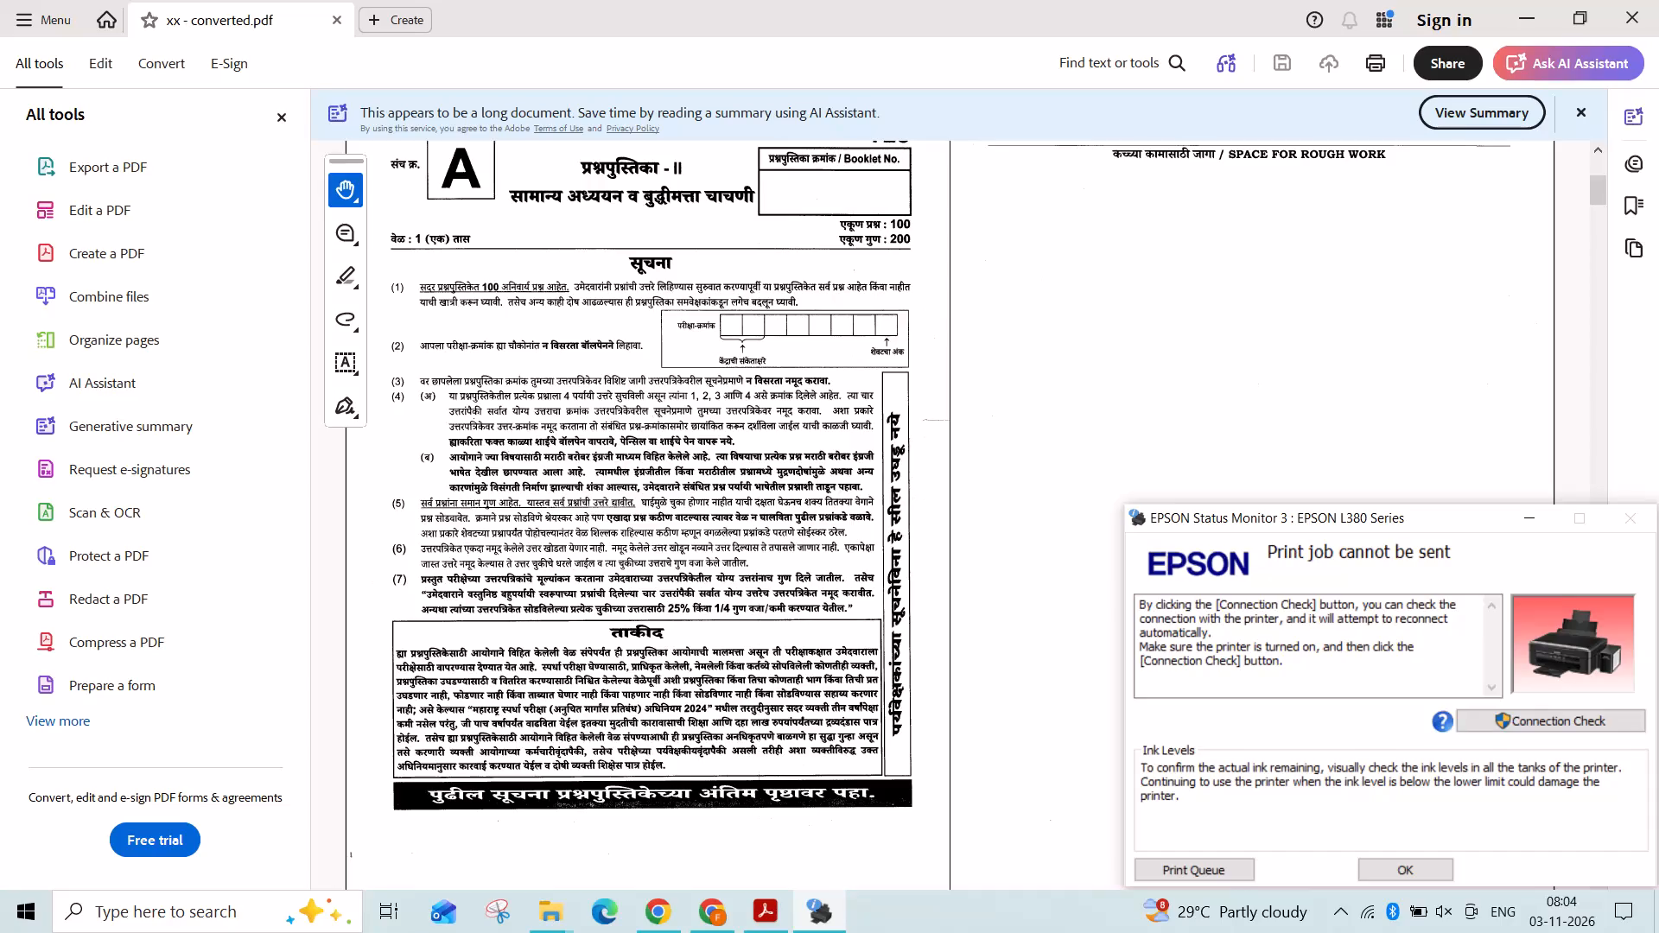
Dismiss the EPSON Status Monitor 3 error window for the L380 Series.
{"action": "left_click", "coordinate": [1431, 879]}
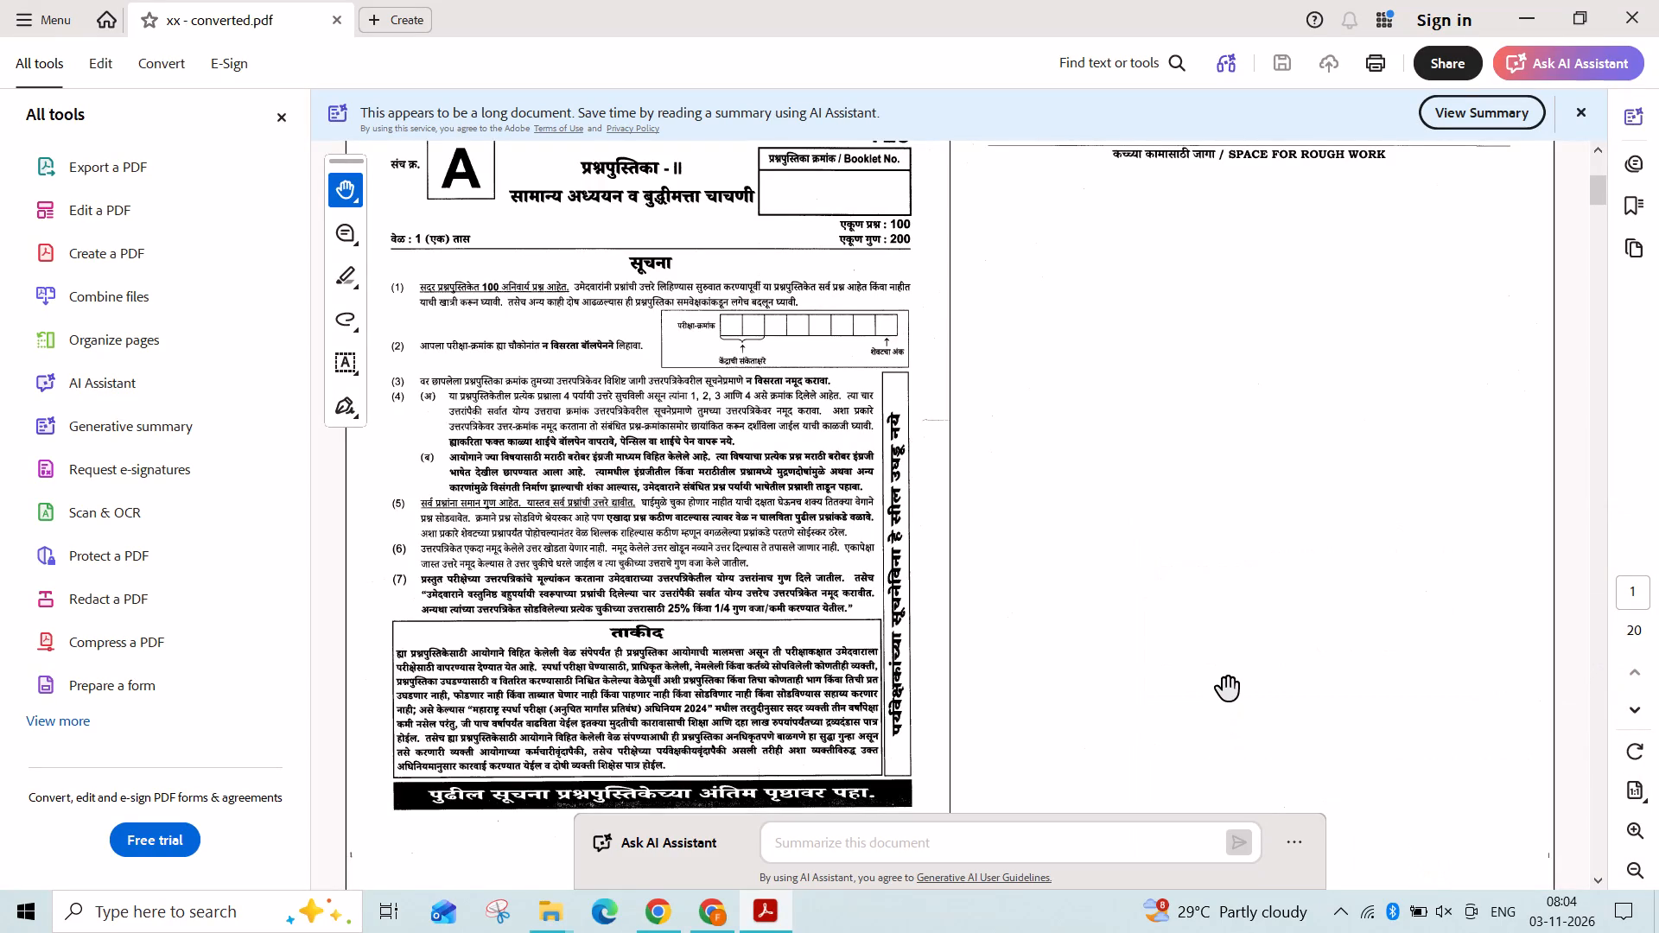
Print only the odd pages of xx - converted.pdf on the EPSON L380 Series, keeping the page sizing at Fit.
{"action": "key", "text": "ctrl+p"}
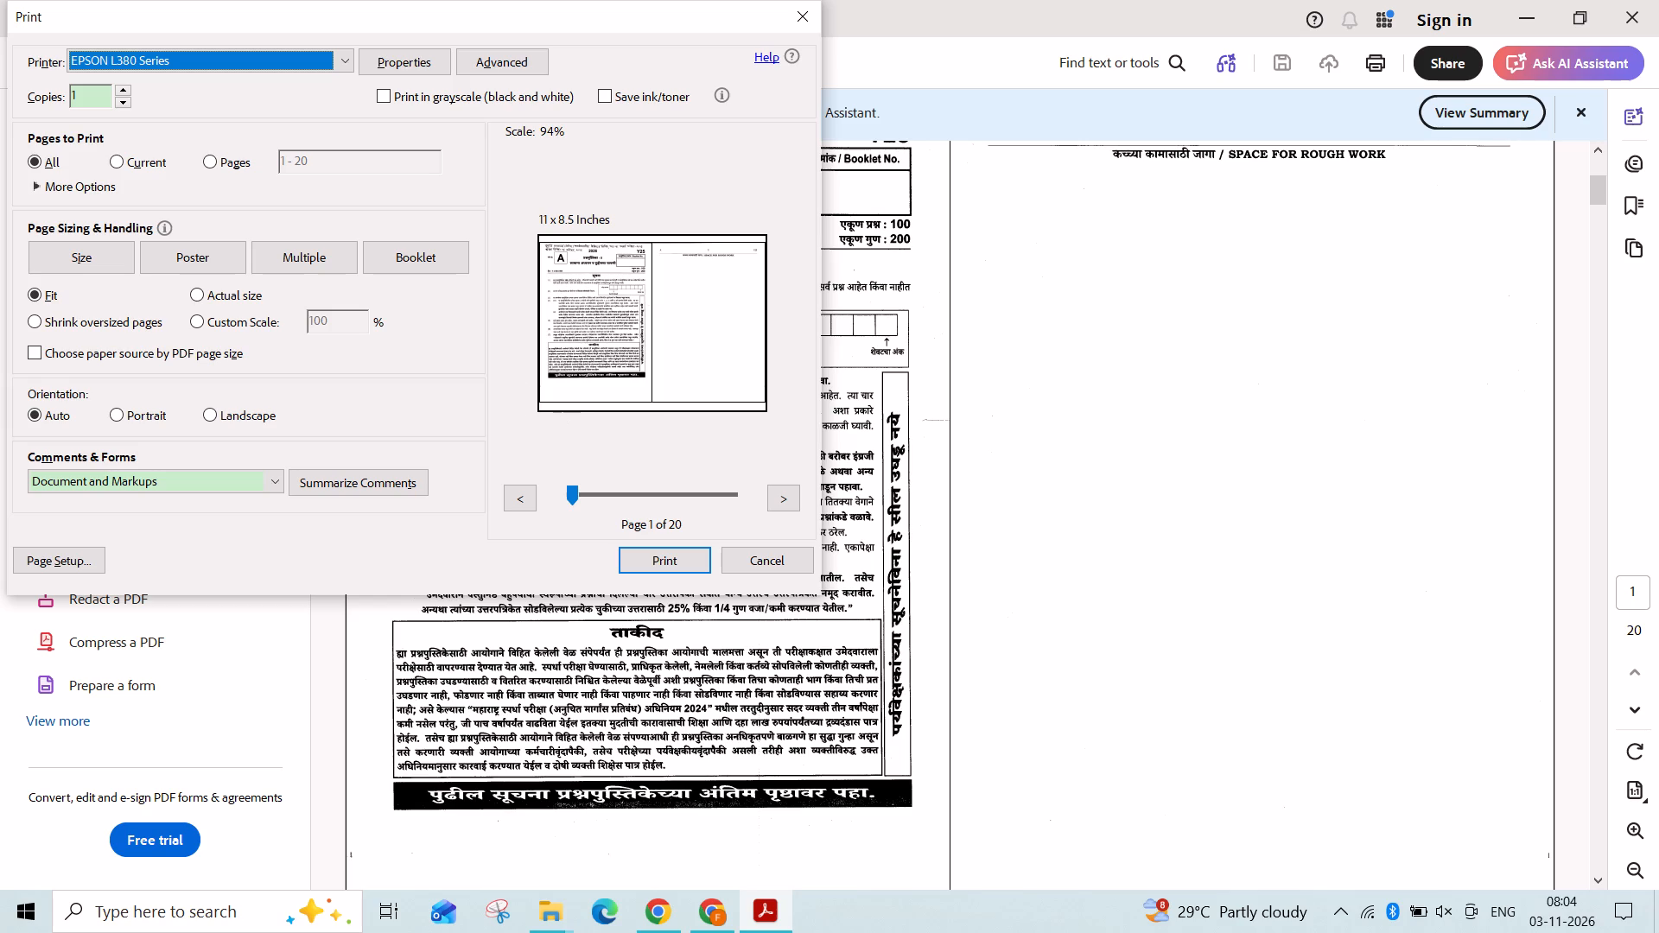
{"action": "left_click", "coordinate": [92, 190]}
{"action": "left_click", "coordinate": [169, 230]}
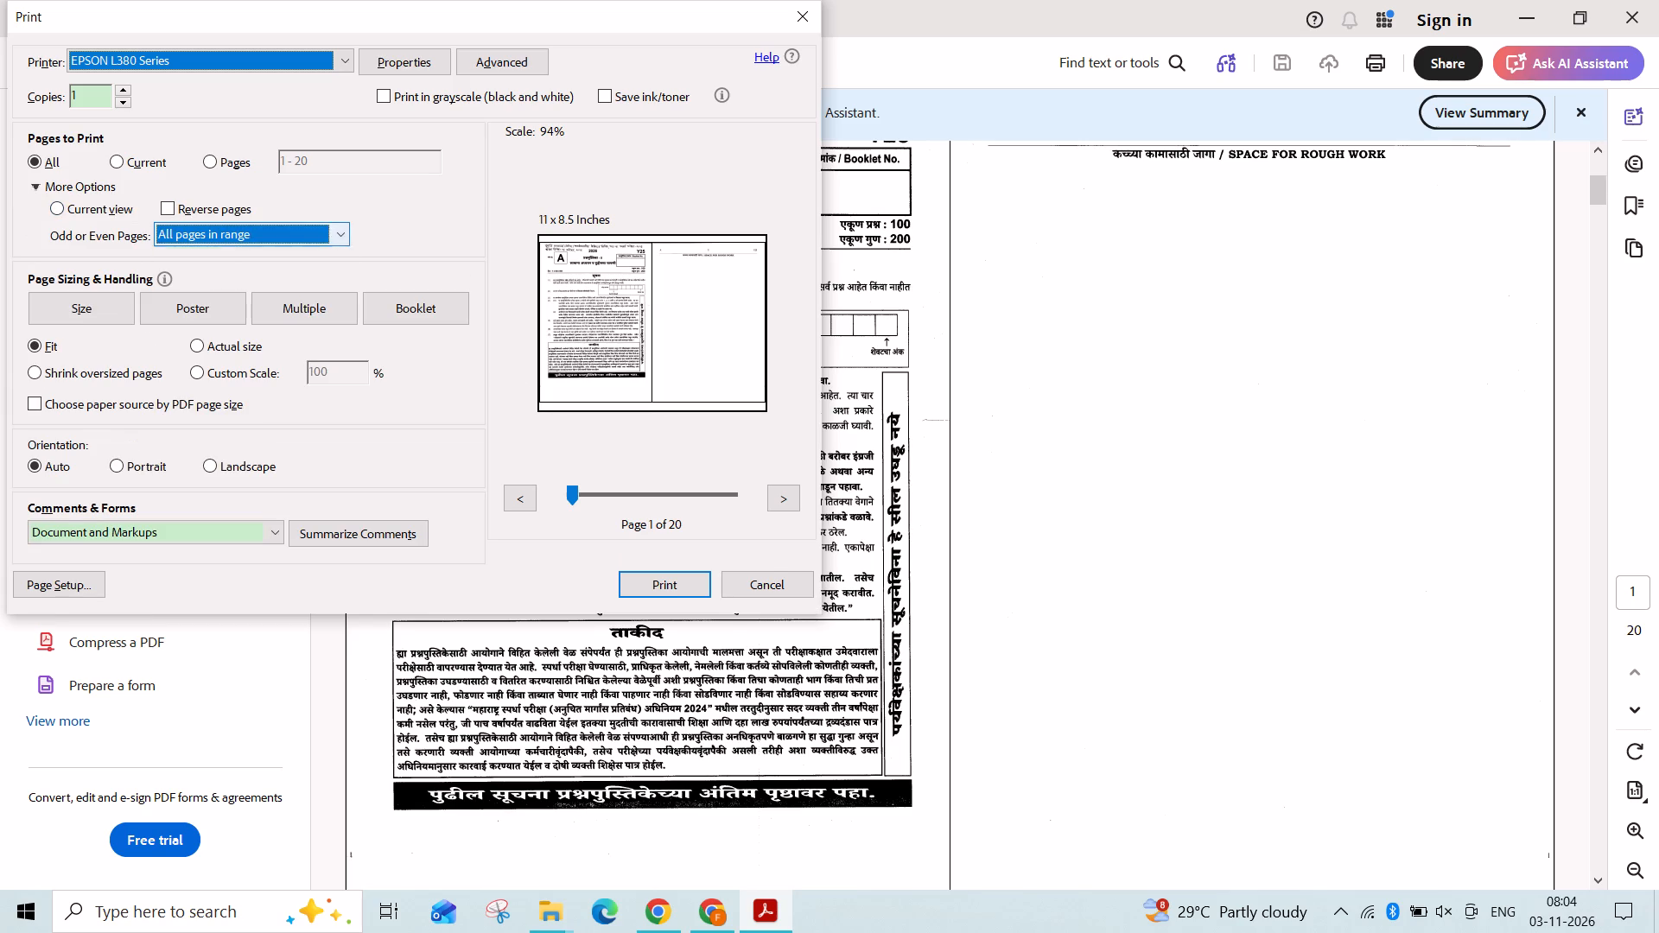
{"action": "left_click", "coordinate": [175, 270]}
{"action": "left_click", "coordinate": [656, 587]}
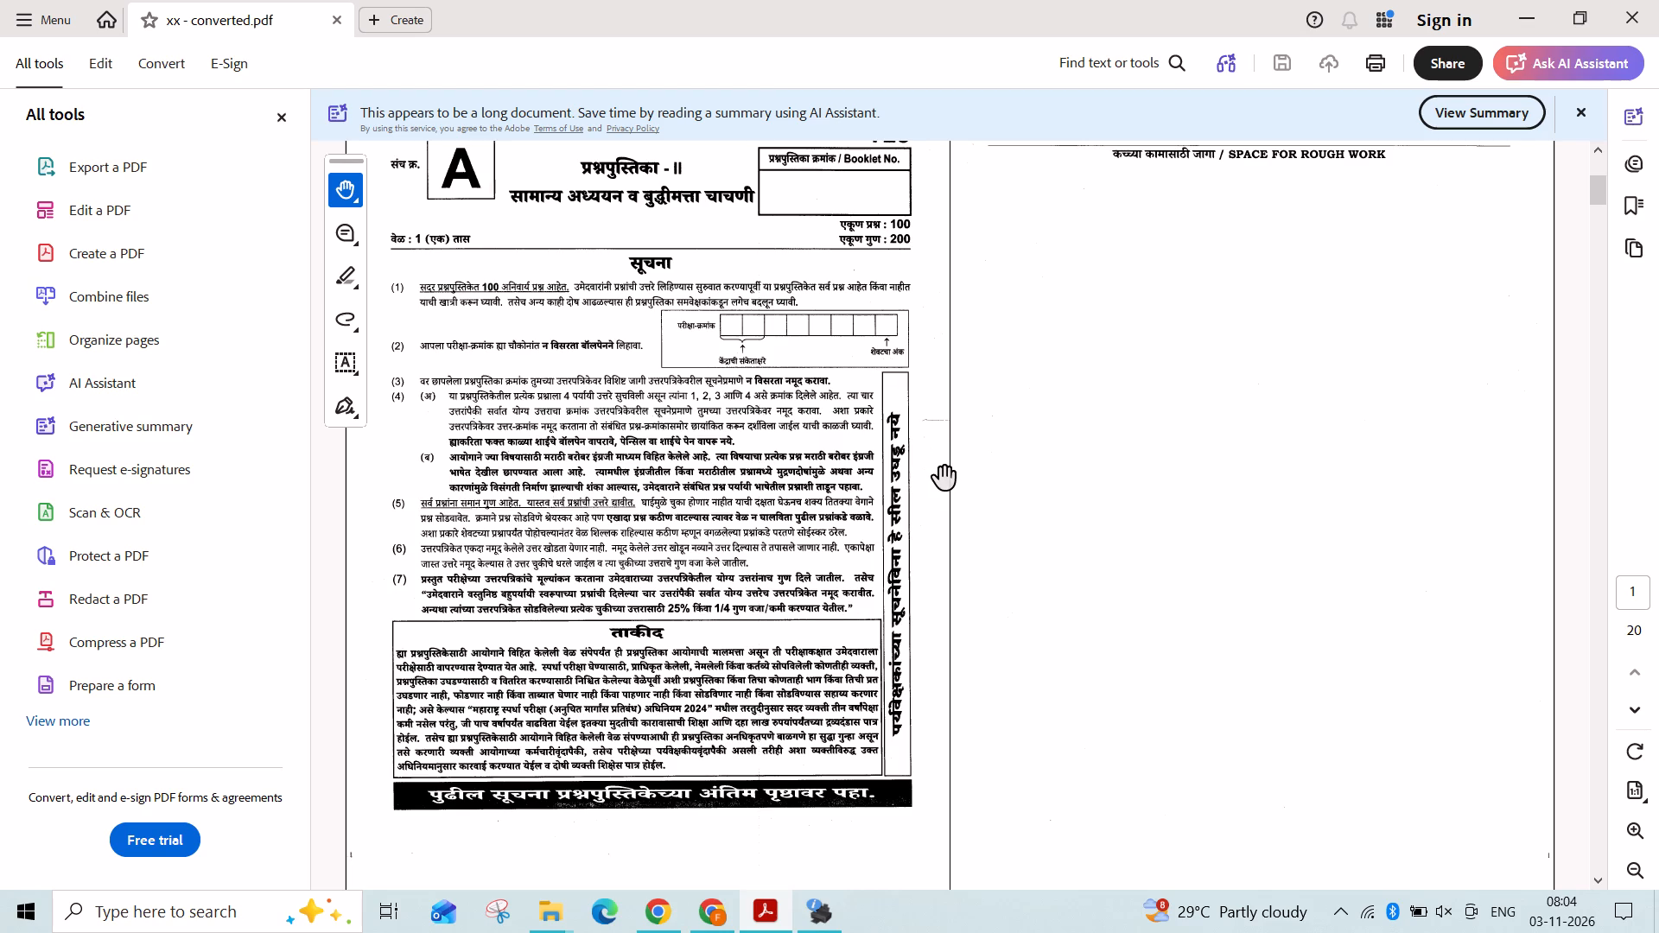
Bring up the EPSON L380 status window and cancel the xx - converted.pdf print job.
{"action": "left_click_drag", "start_coordinate": [814, 932], "coordinate": [802, 932]}
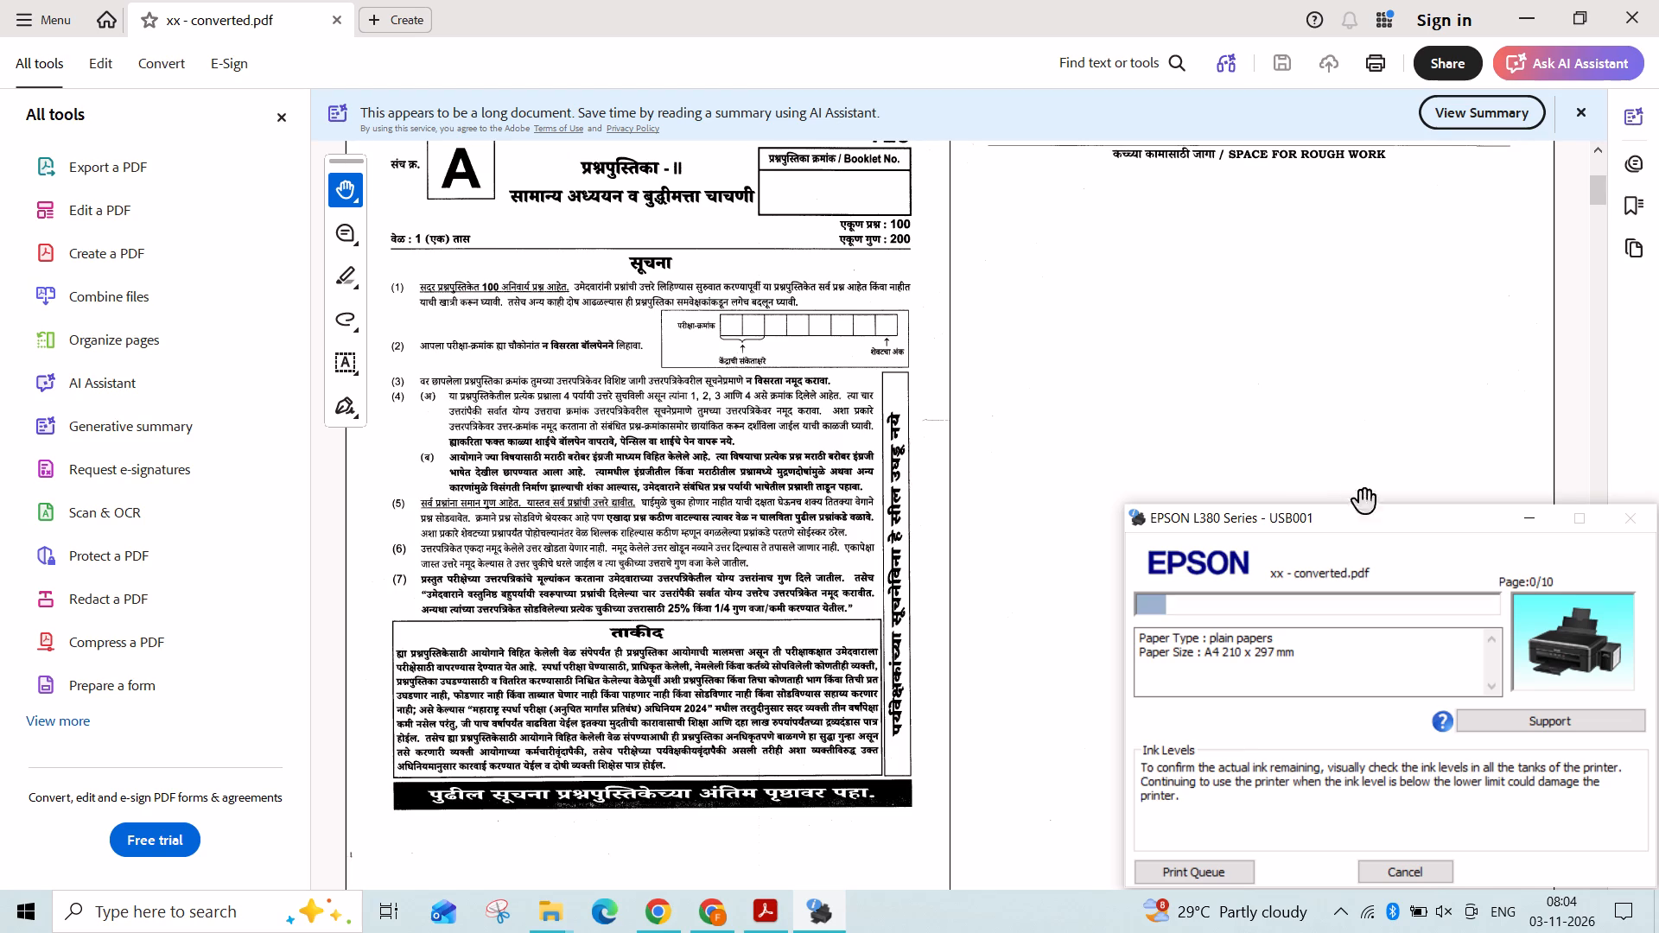
{"action": "left_click", "coordinate": [1421, 866]}
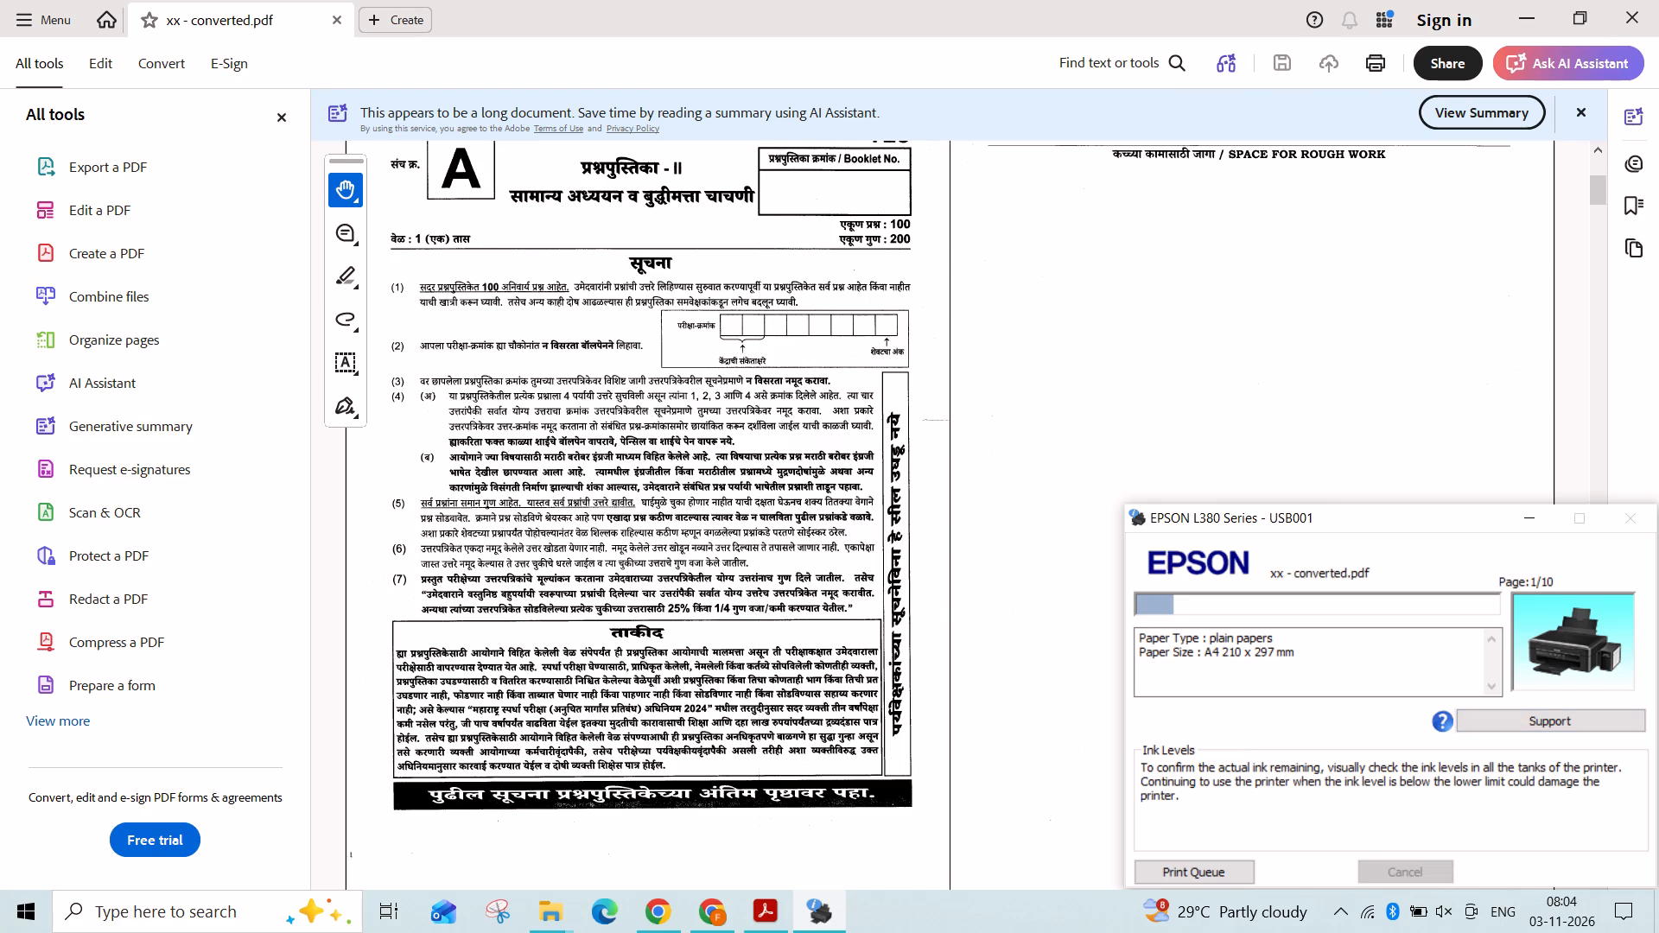
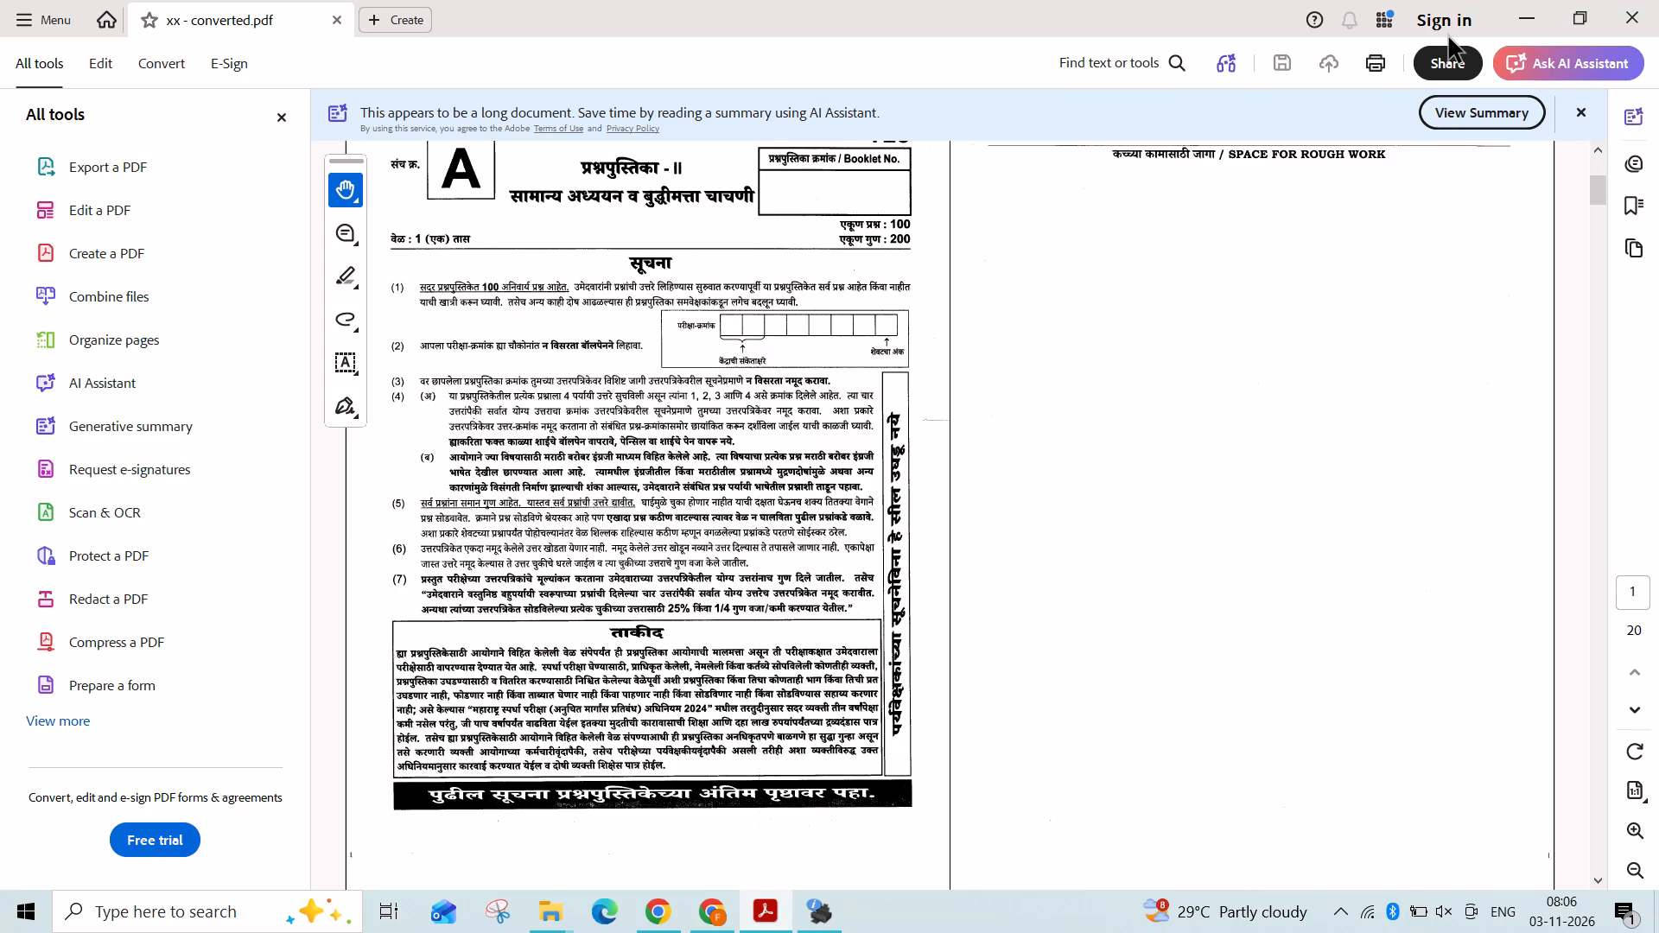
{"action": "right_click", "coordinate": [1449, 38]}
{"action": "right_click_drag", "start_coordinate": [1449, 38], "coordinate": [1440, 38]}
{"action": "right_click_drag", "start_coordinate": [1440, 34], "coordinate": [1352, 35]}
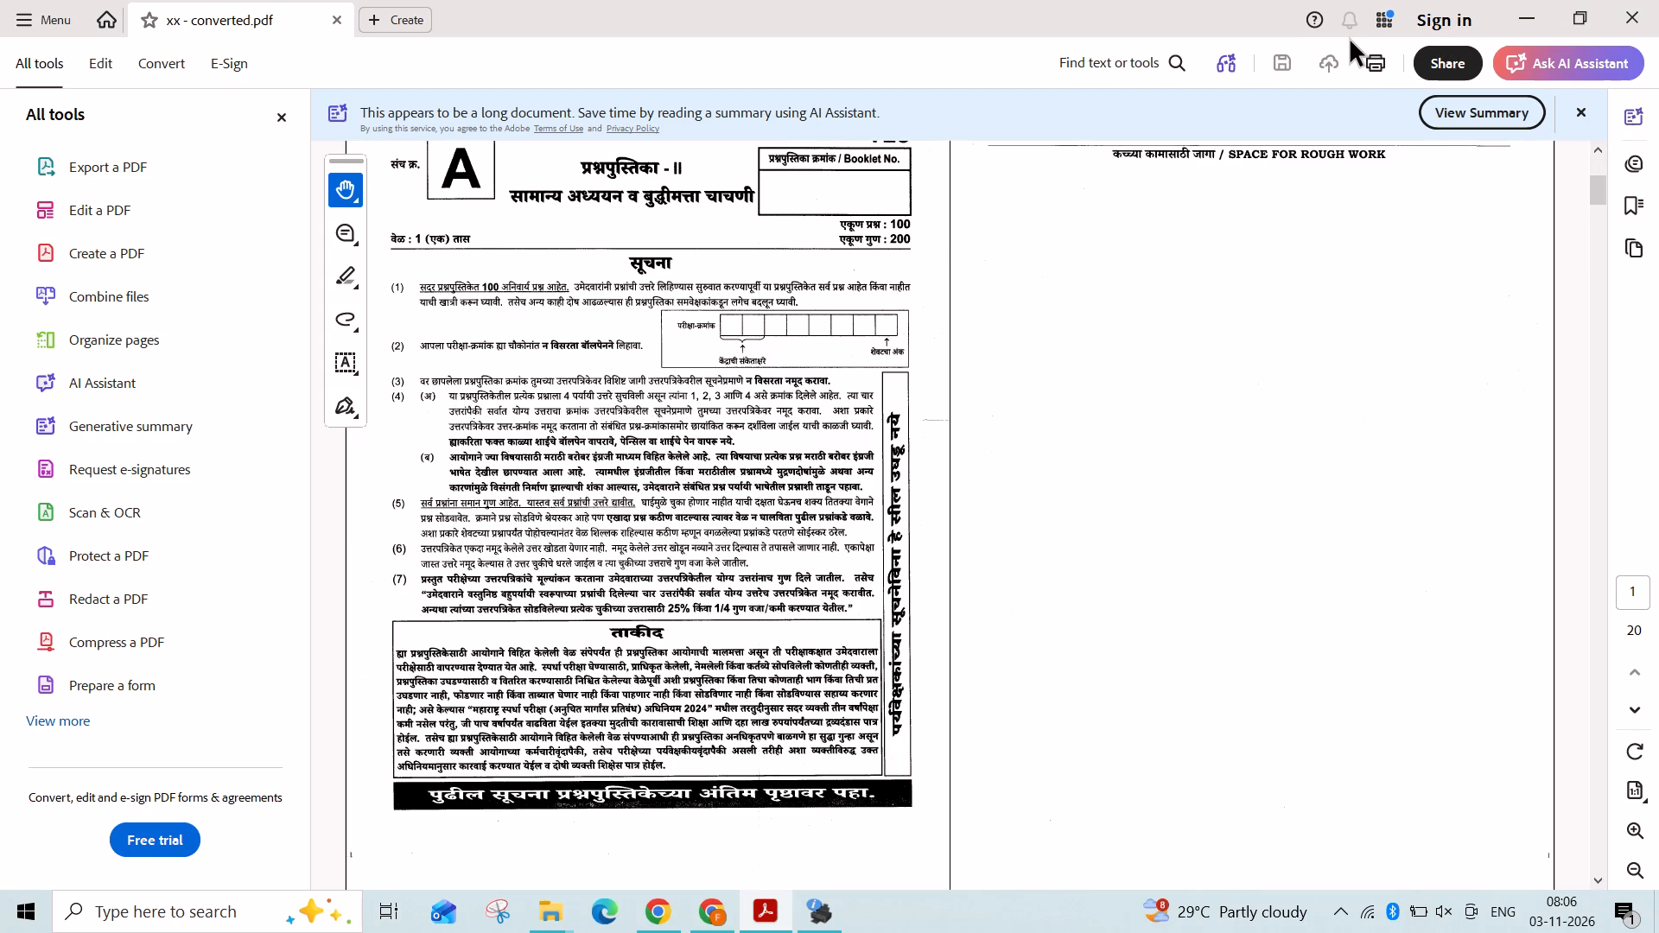
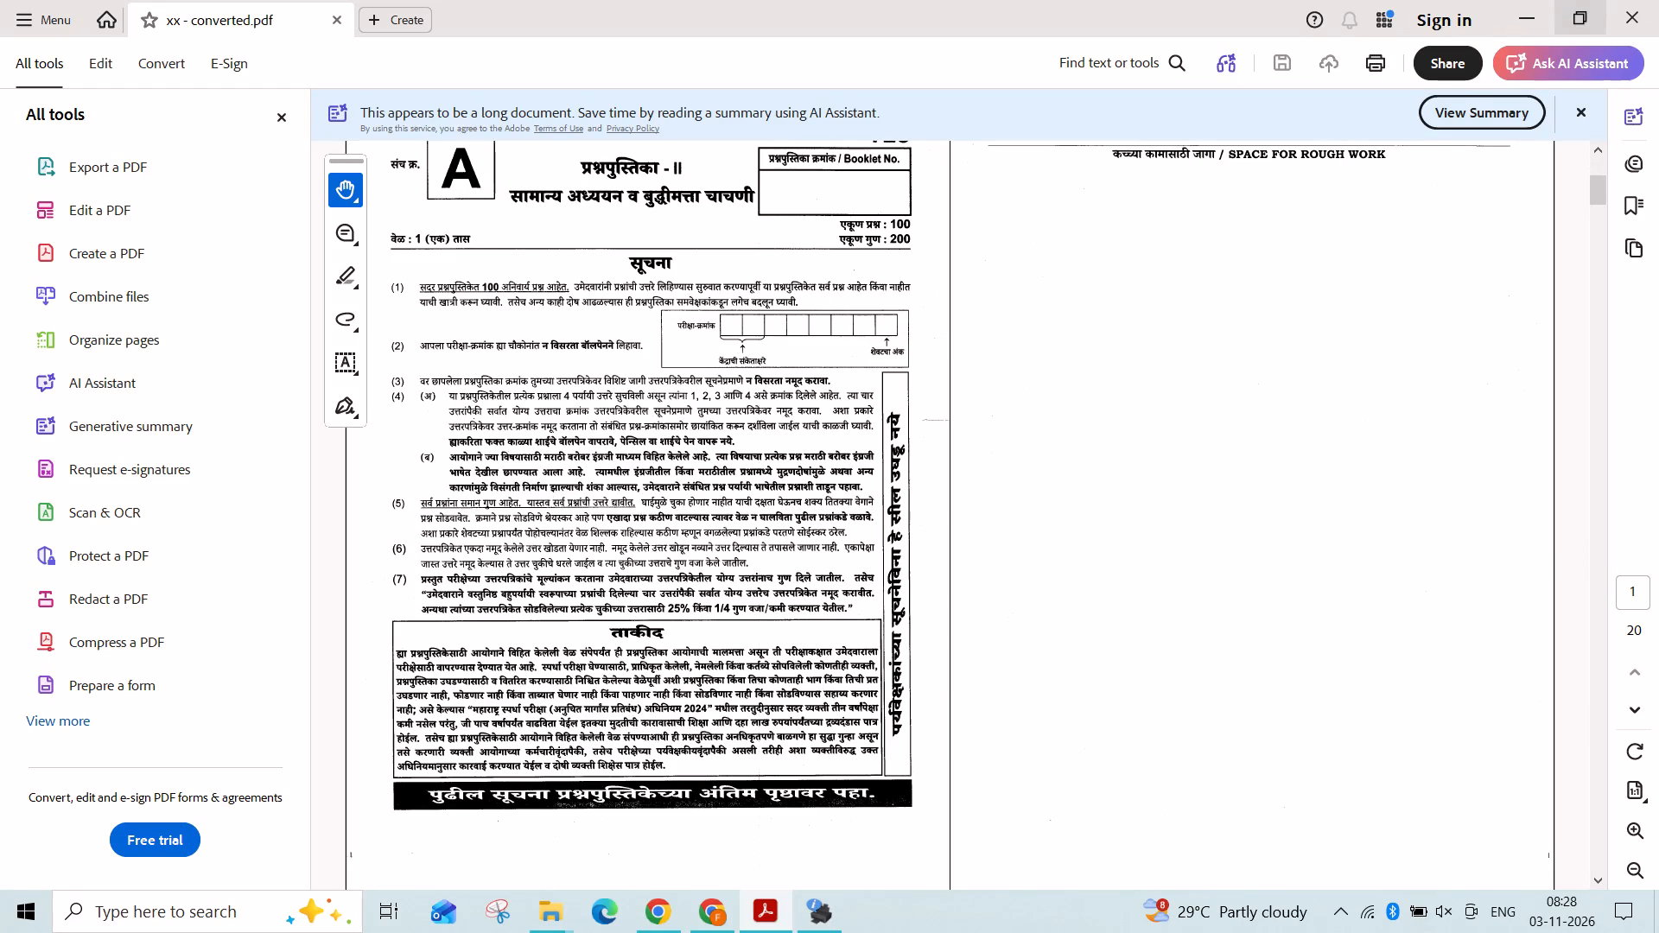
Print only the odd pages of the converted question paper on the EPSON L380 Series printer.
{"action": "key", "text": "ctrl+p"}
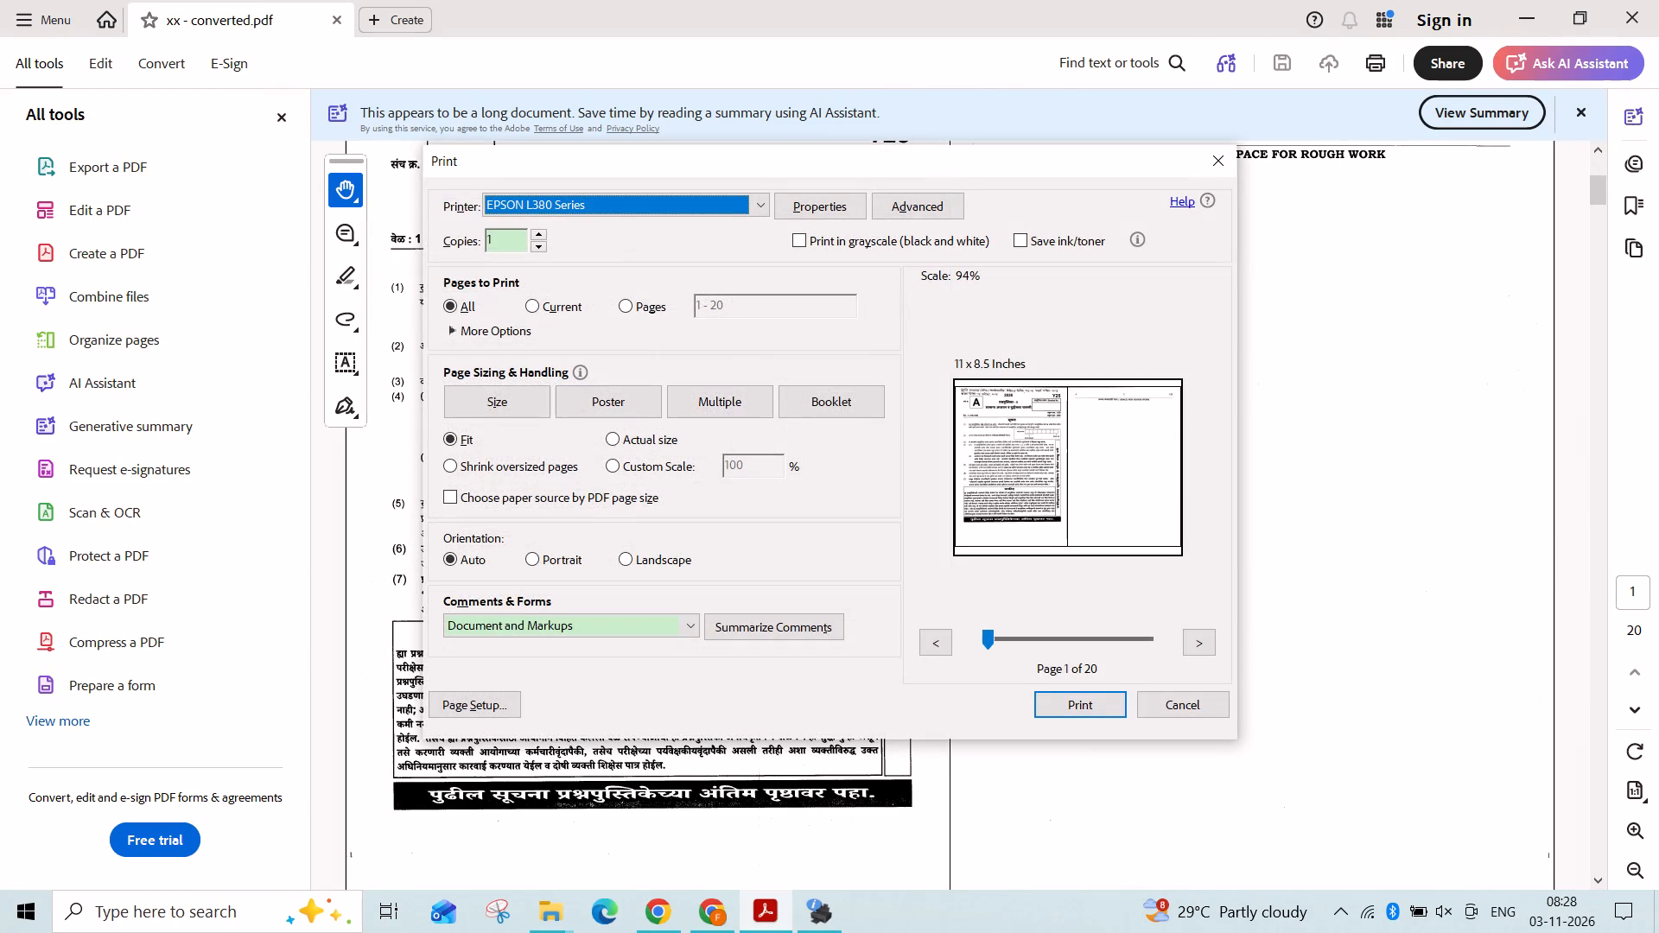
{"action": "left_click", "coordinate": [519, 333]}
{"action": "left_click", "coordinate": [613, 382]}
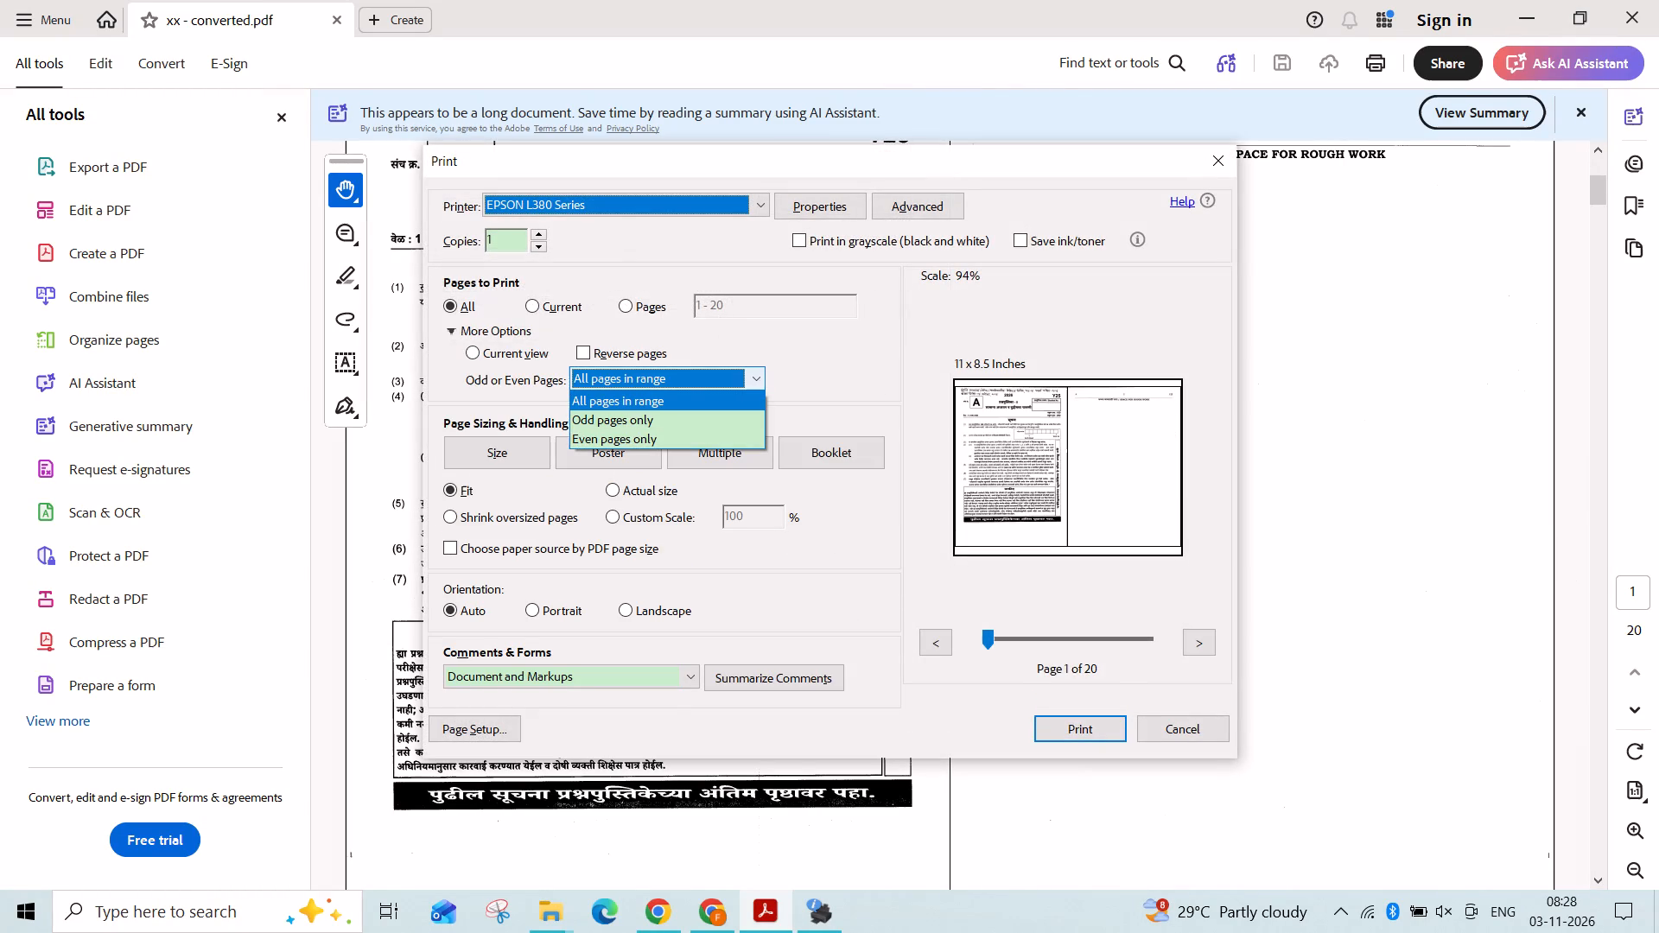
{"action": "left_click", "coordinate": [602, 416]}
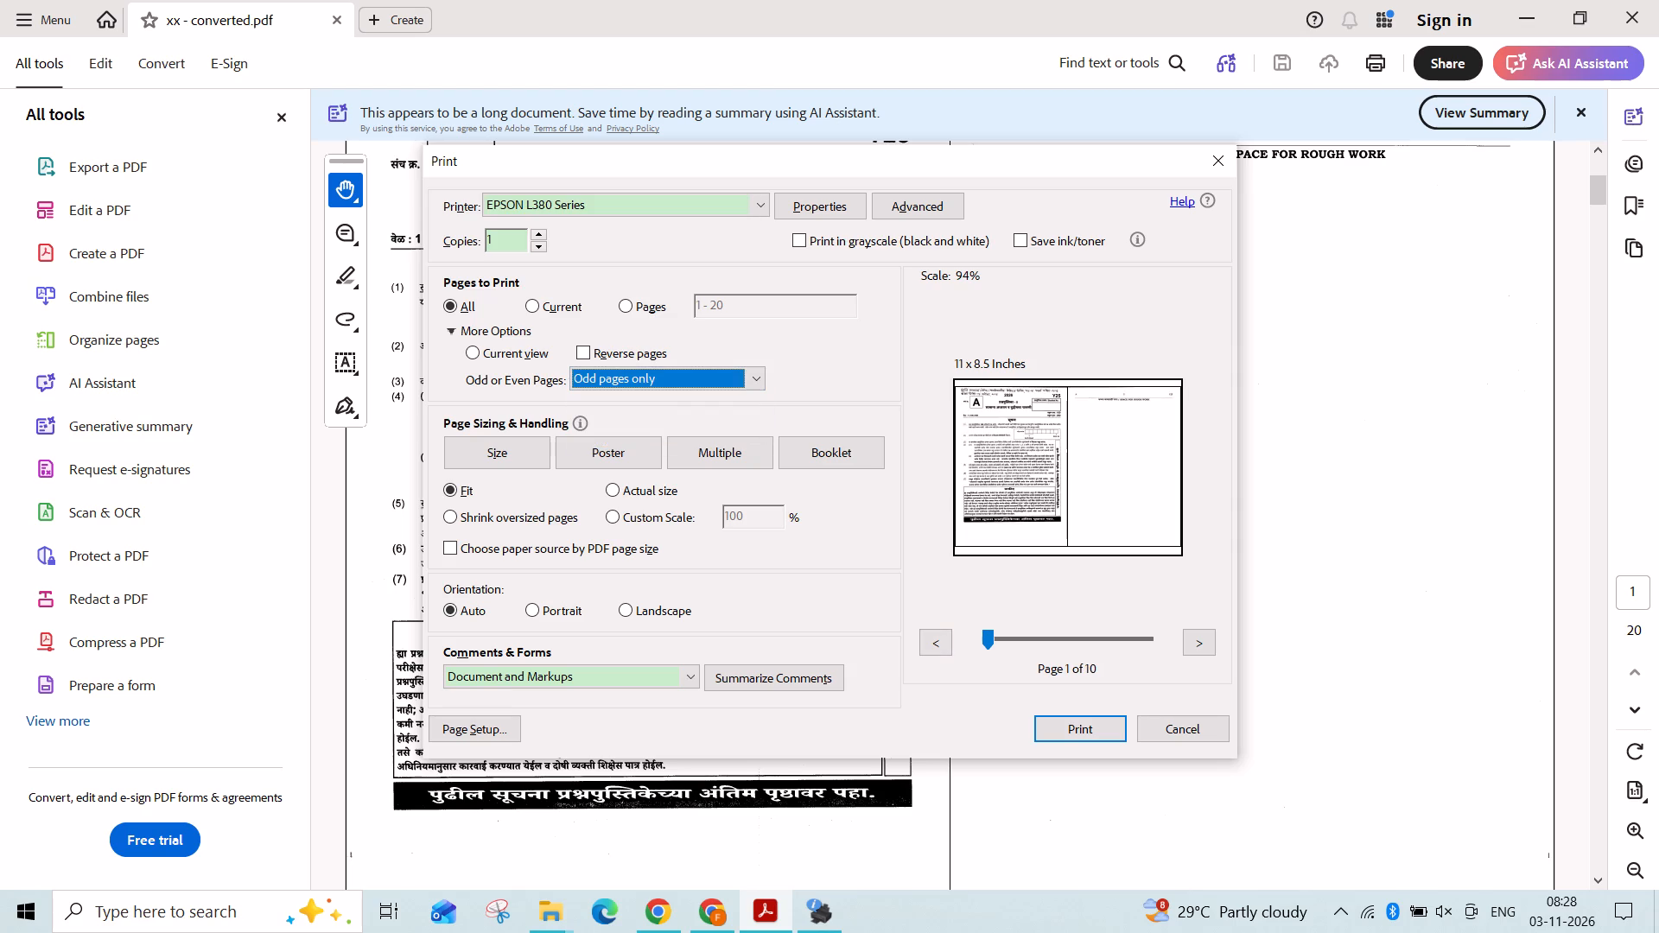
{"action": "left_click", "coordinate": [1065, 735]}
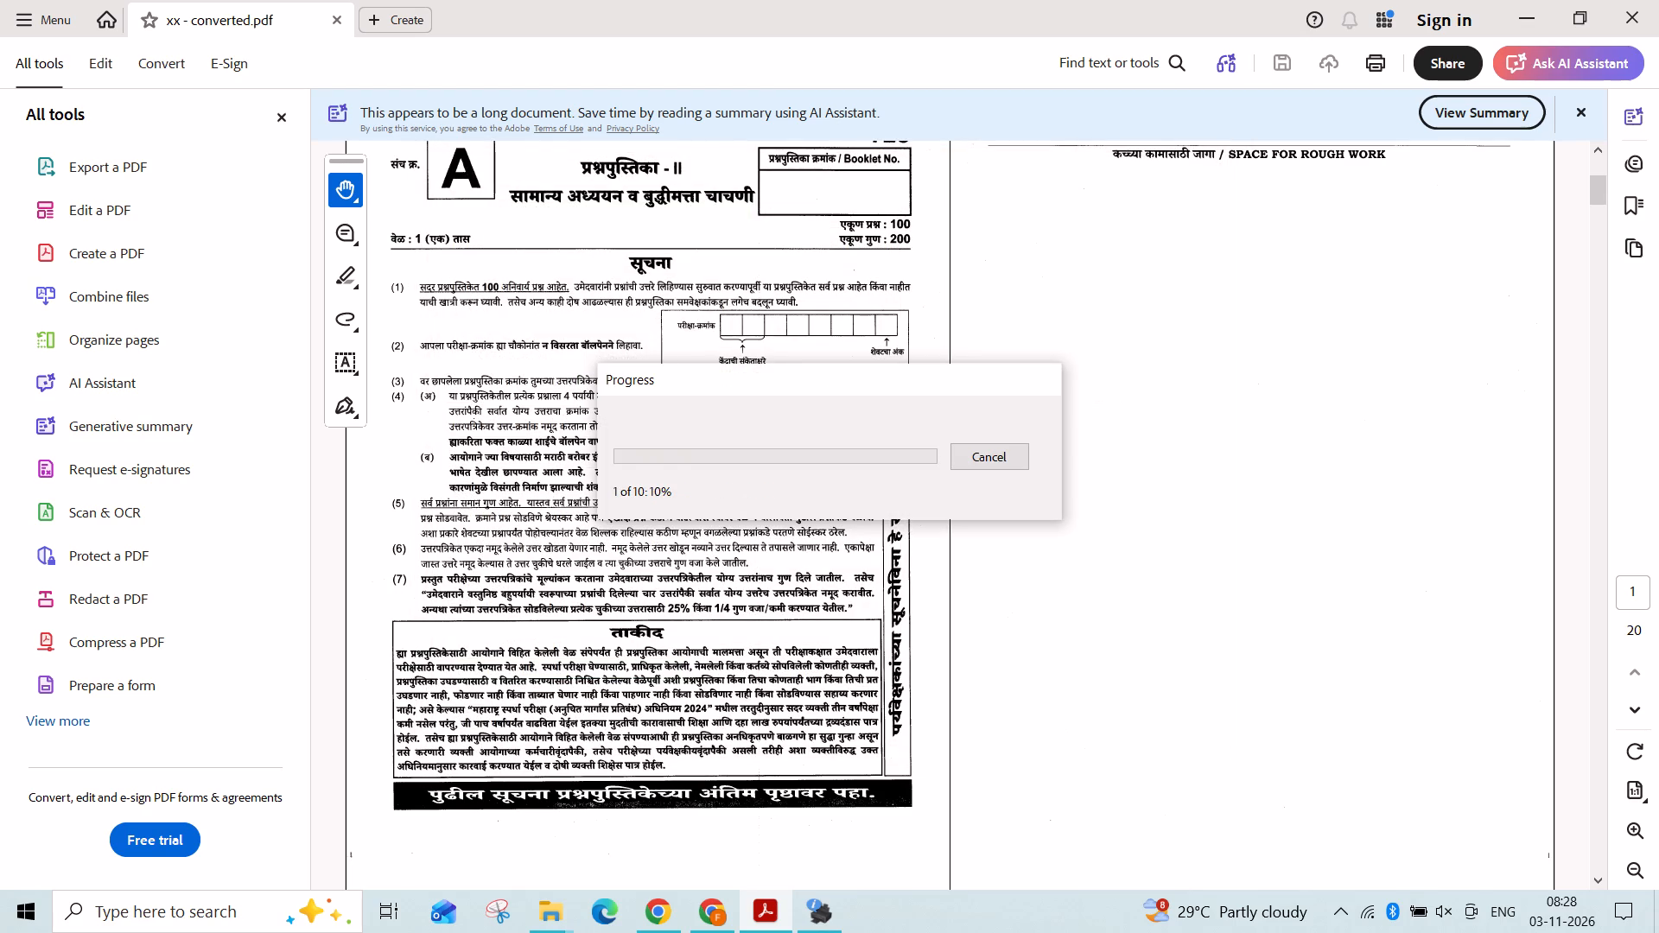
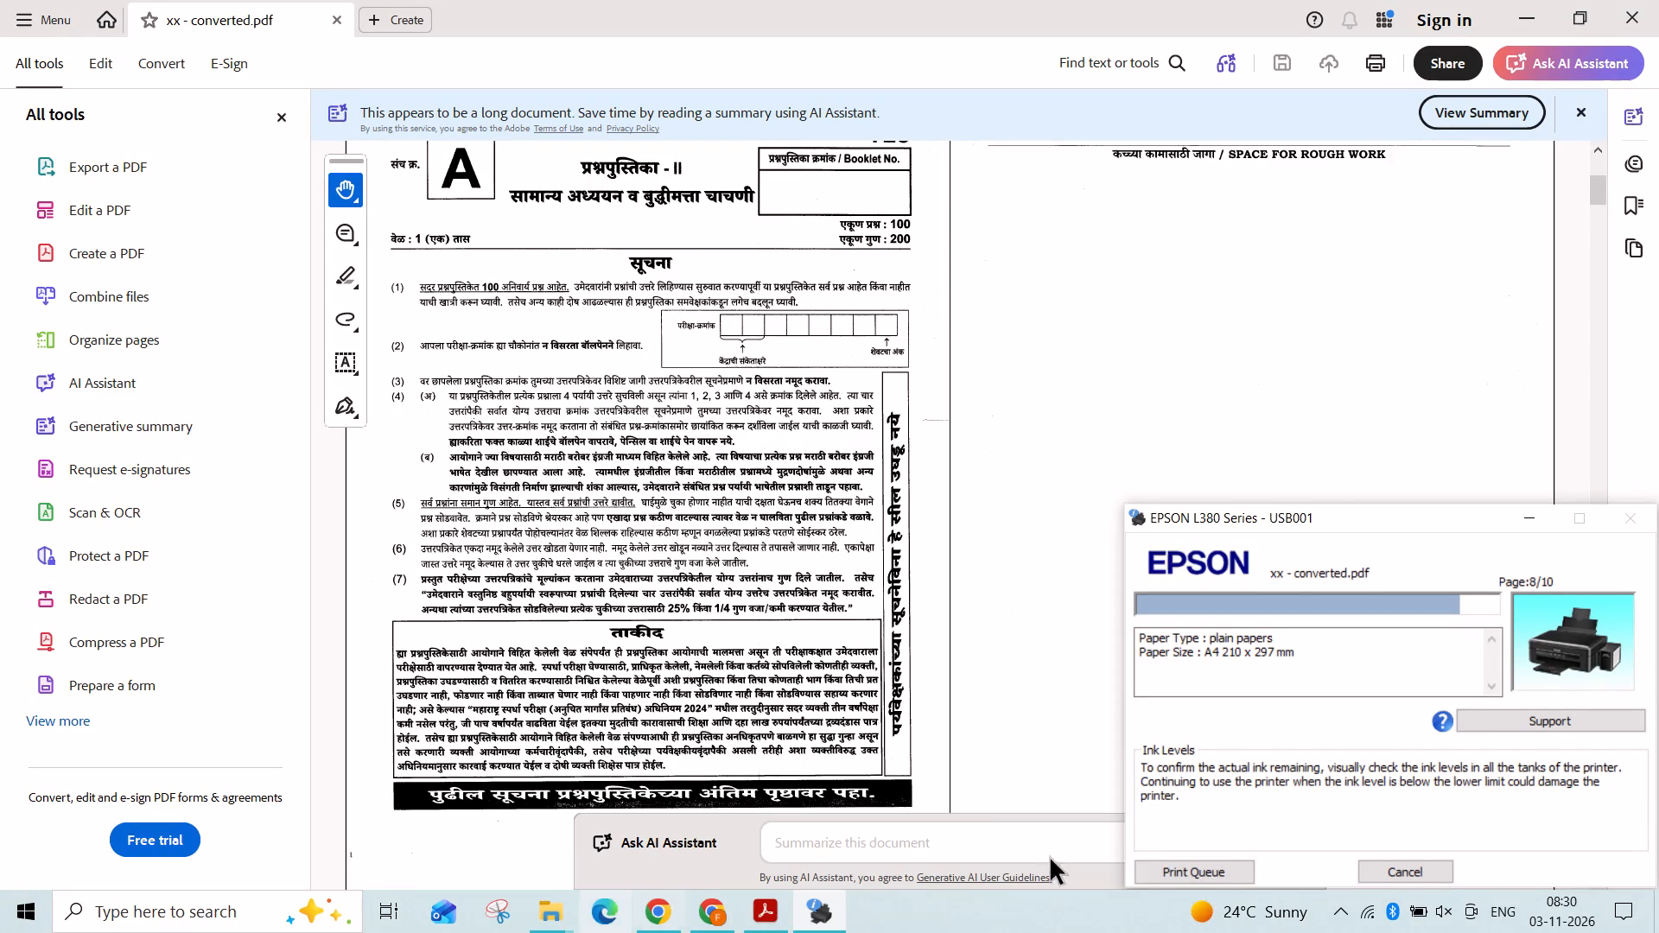
Clear the desktop by minimising the converted PDF and closing the open File Explorer and Chrome windows.
{"action": "left_click", "coordinate": [1536, 0]}
{"action": "left_click", "coordinate": [1658, 0]}
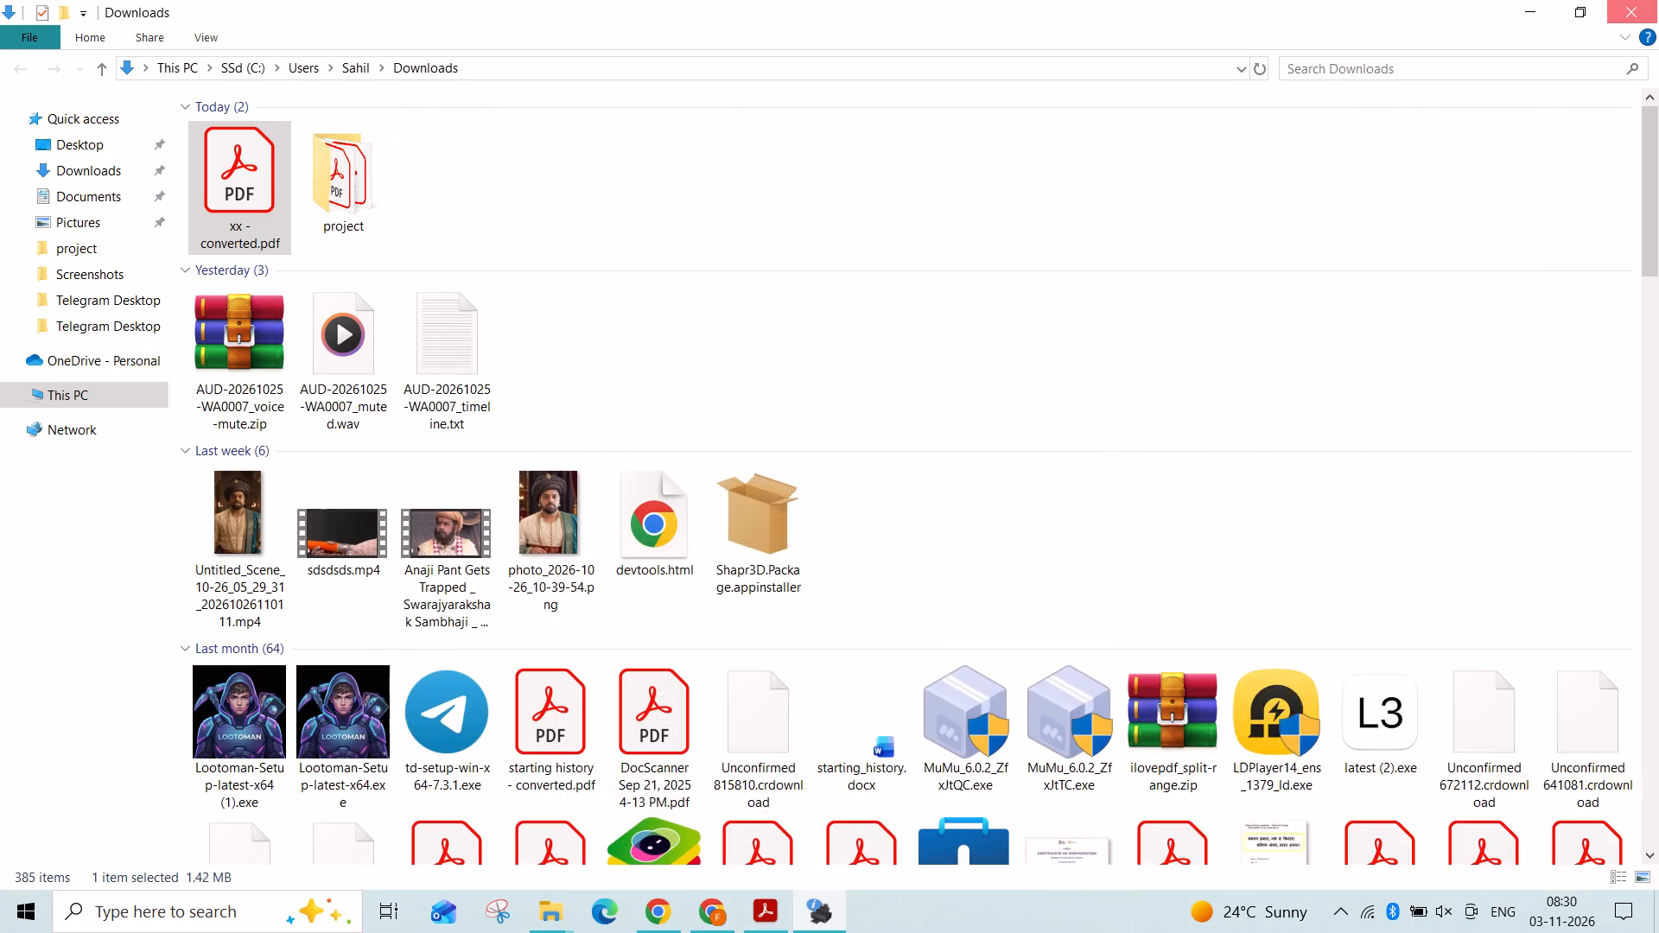
{"action": "left_click", "coordinate": [1572, 13]}
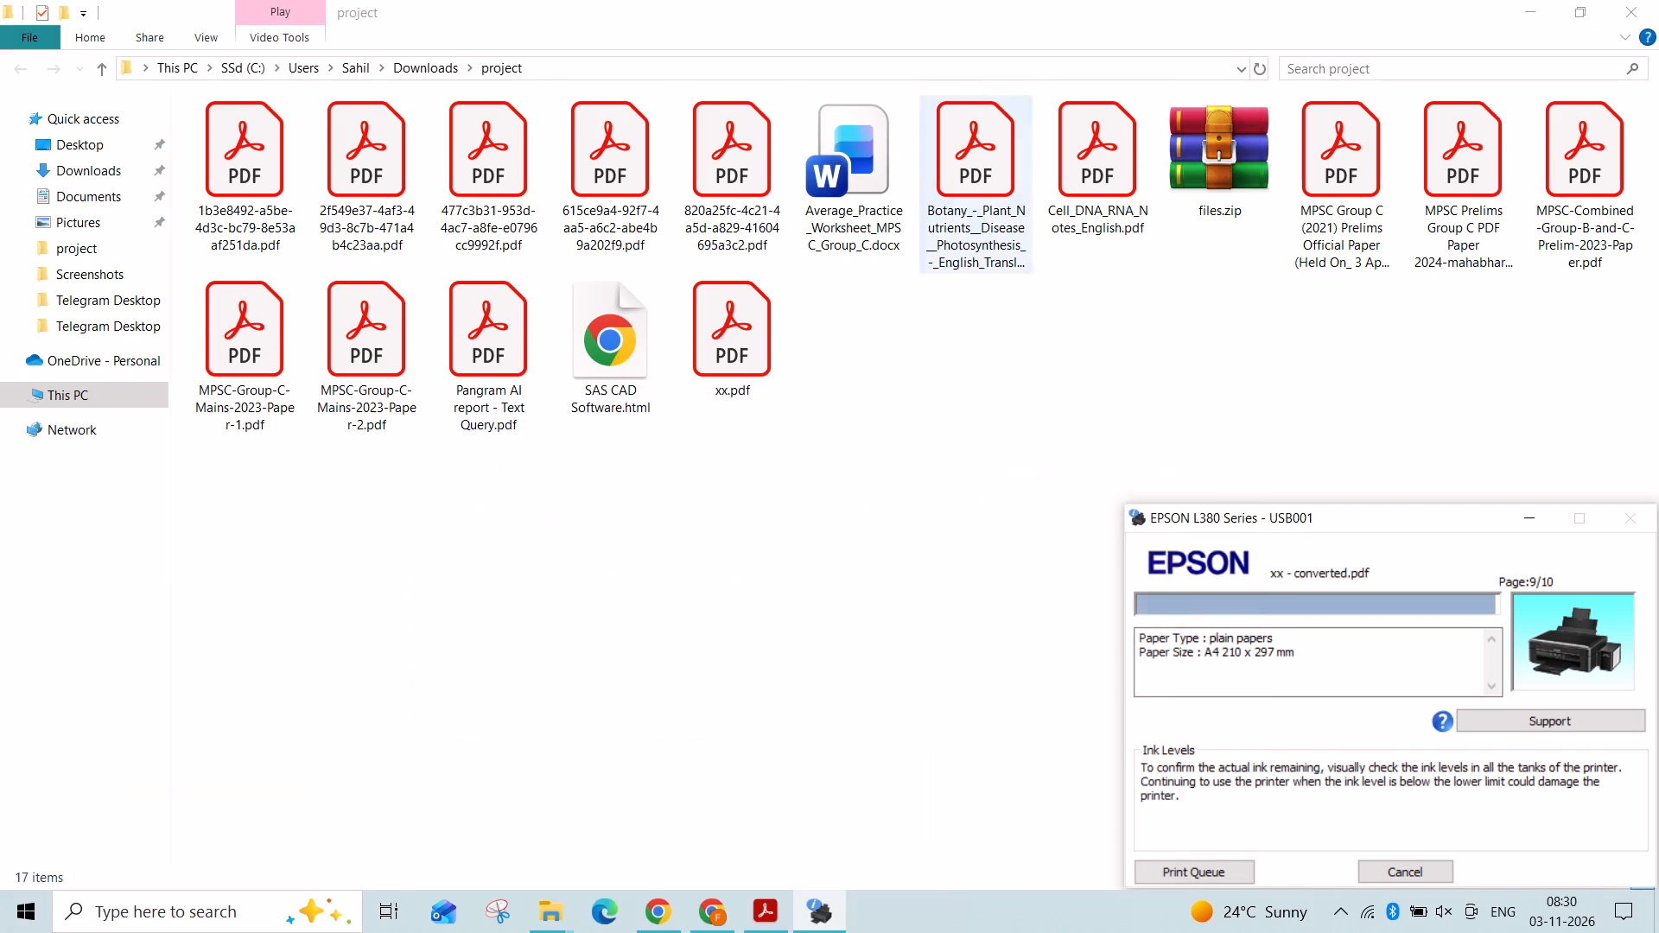
{"action": "left_click", "coordinate": [1658, 0]}
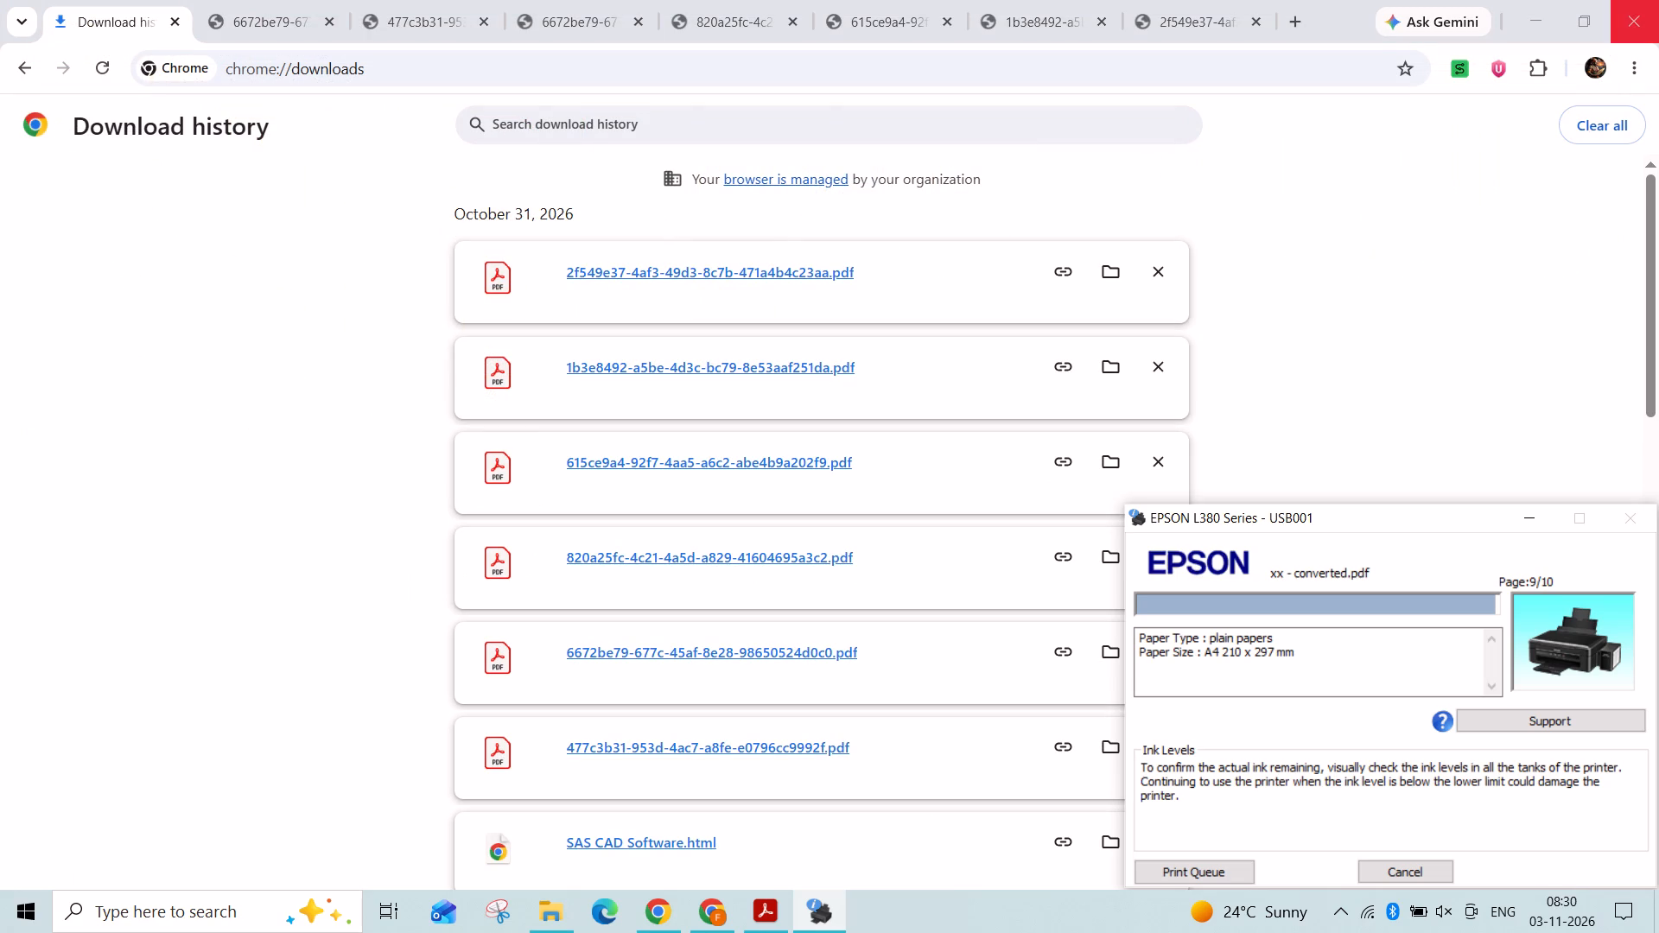
{"action": "left_click", "coordinate": [1658, 0]}
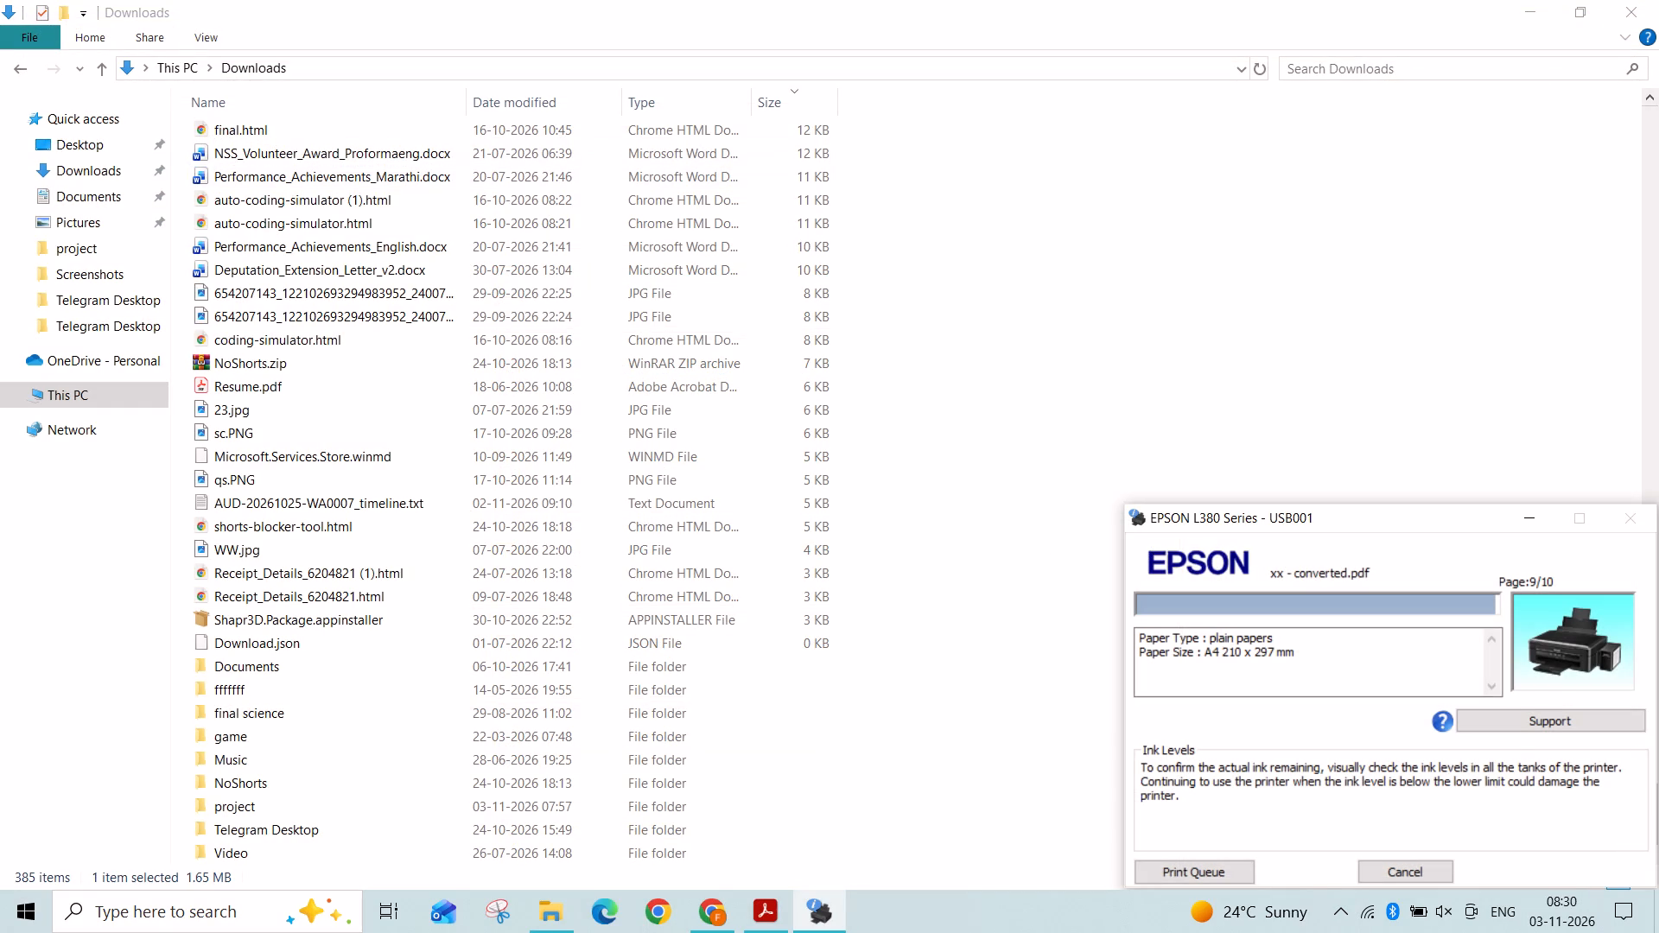
{"action": "left_click", "coordinate": [1658, 0]}
{"action": "double_click", "coordinate": [0, 177]}
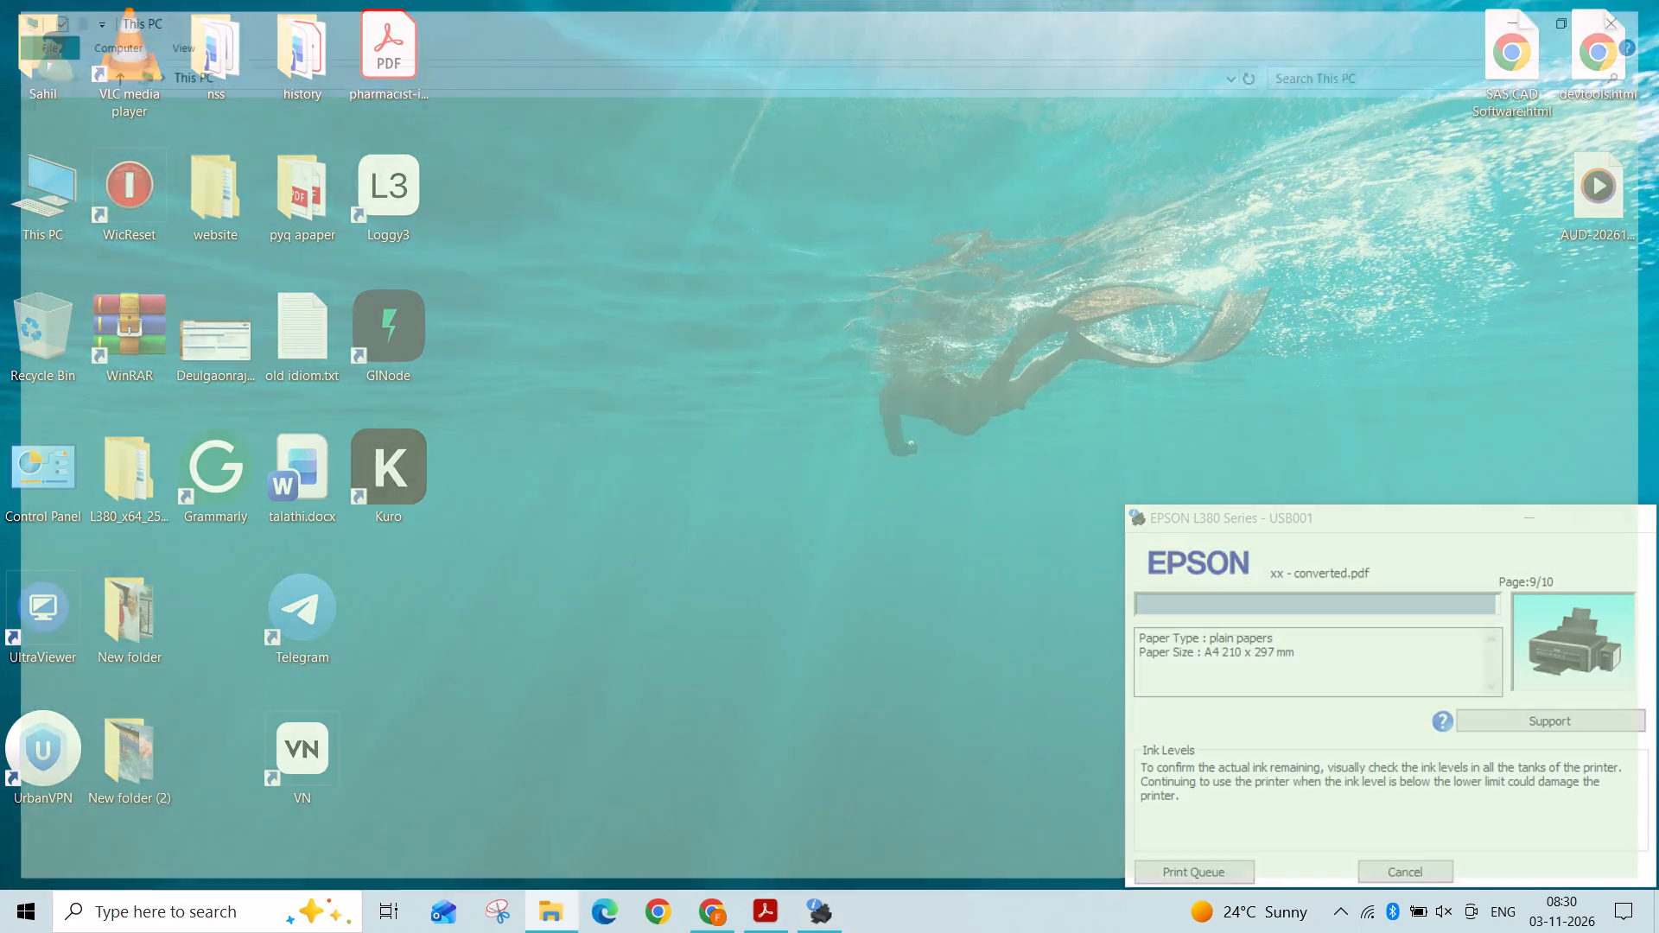
{"action": "left_click", "coordinate": [1658, 0]}
Launch Telegram from the desktop.
{"action": "double_click", "coordinate": [296, 599]}
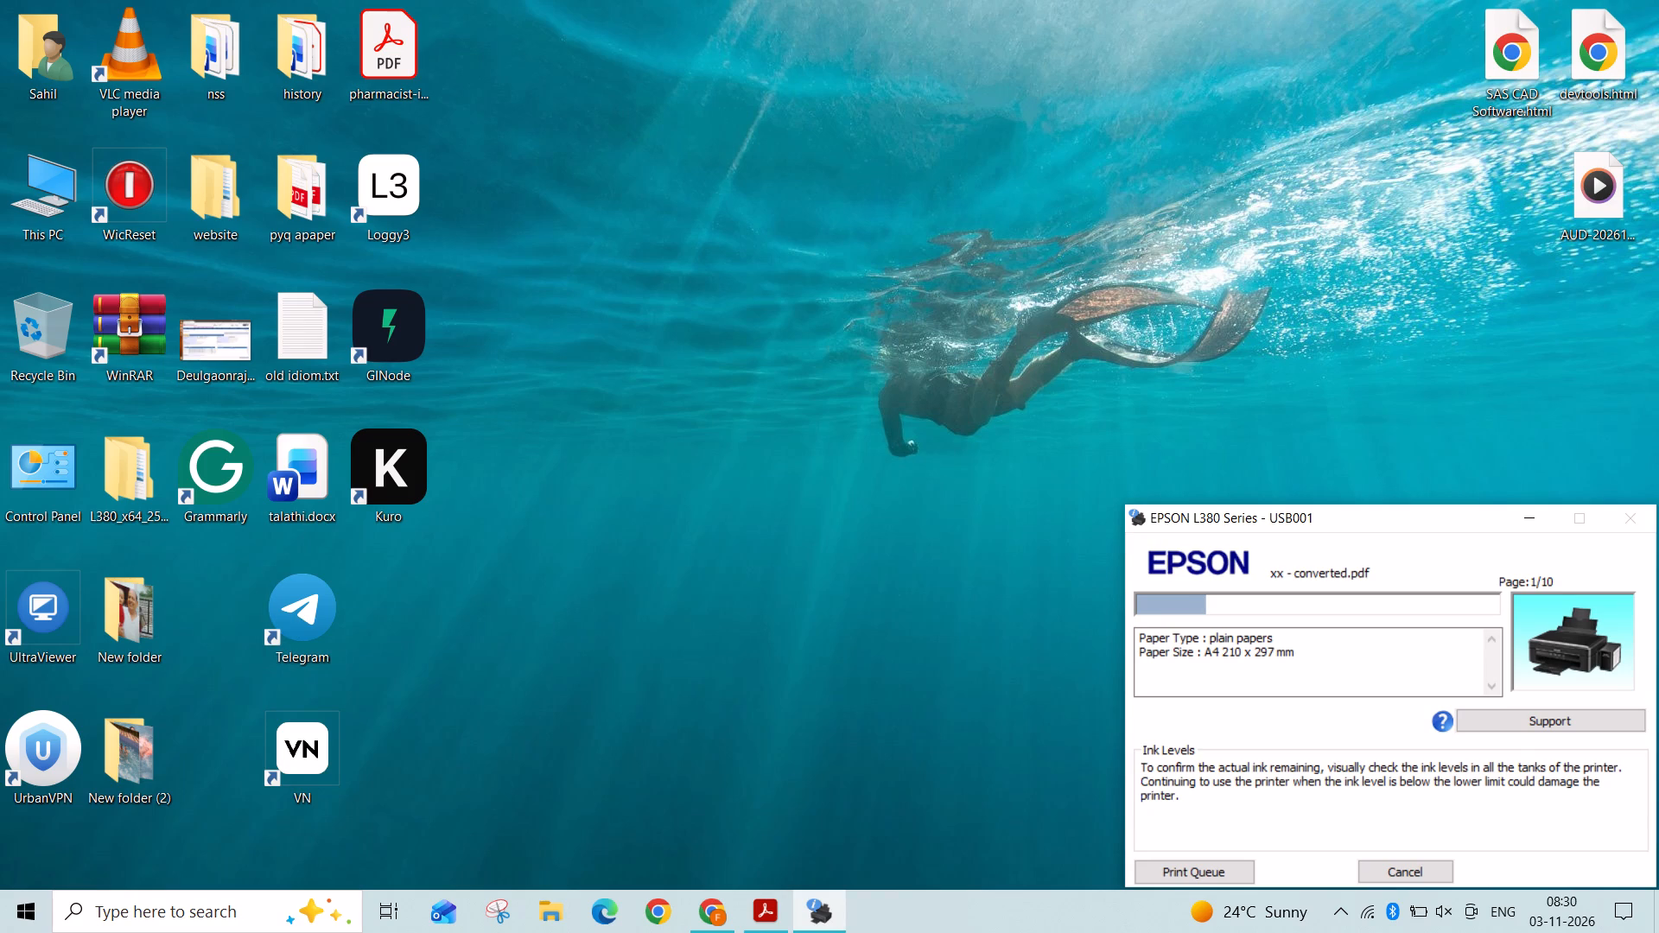
Open the print queue for the EPSON L380 Series printer.
{"action": "left_click", "coordinate": [1236, 879]}
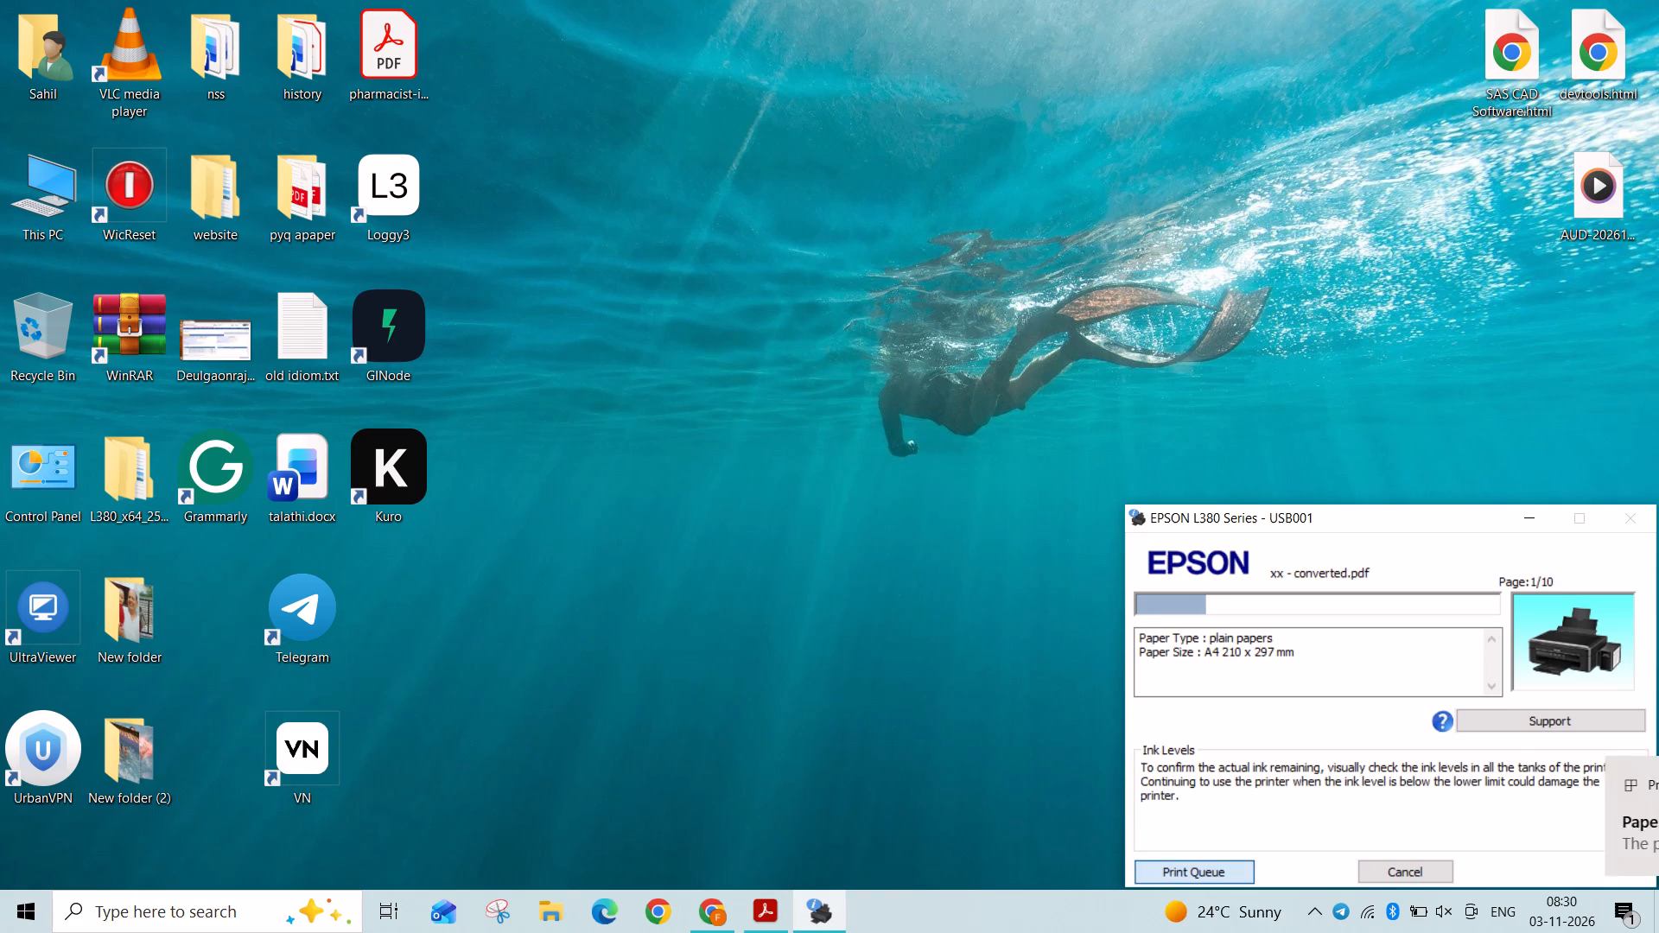
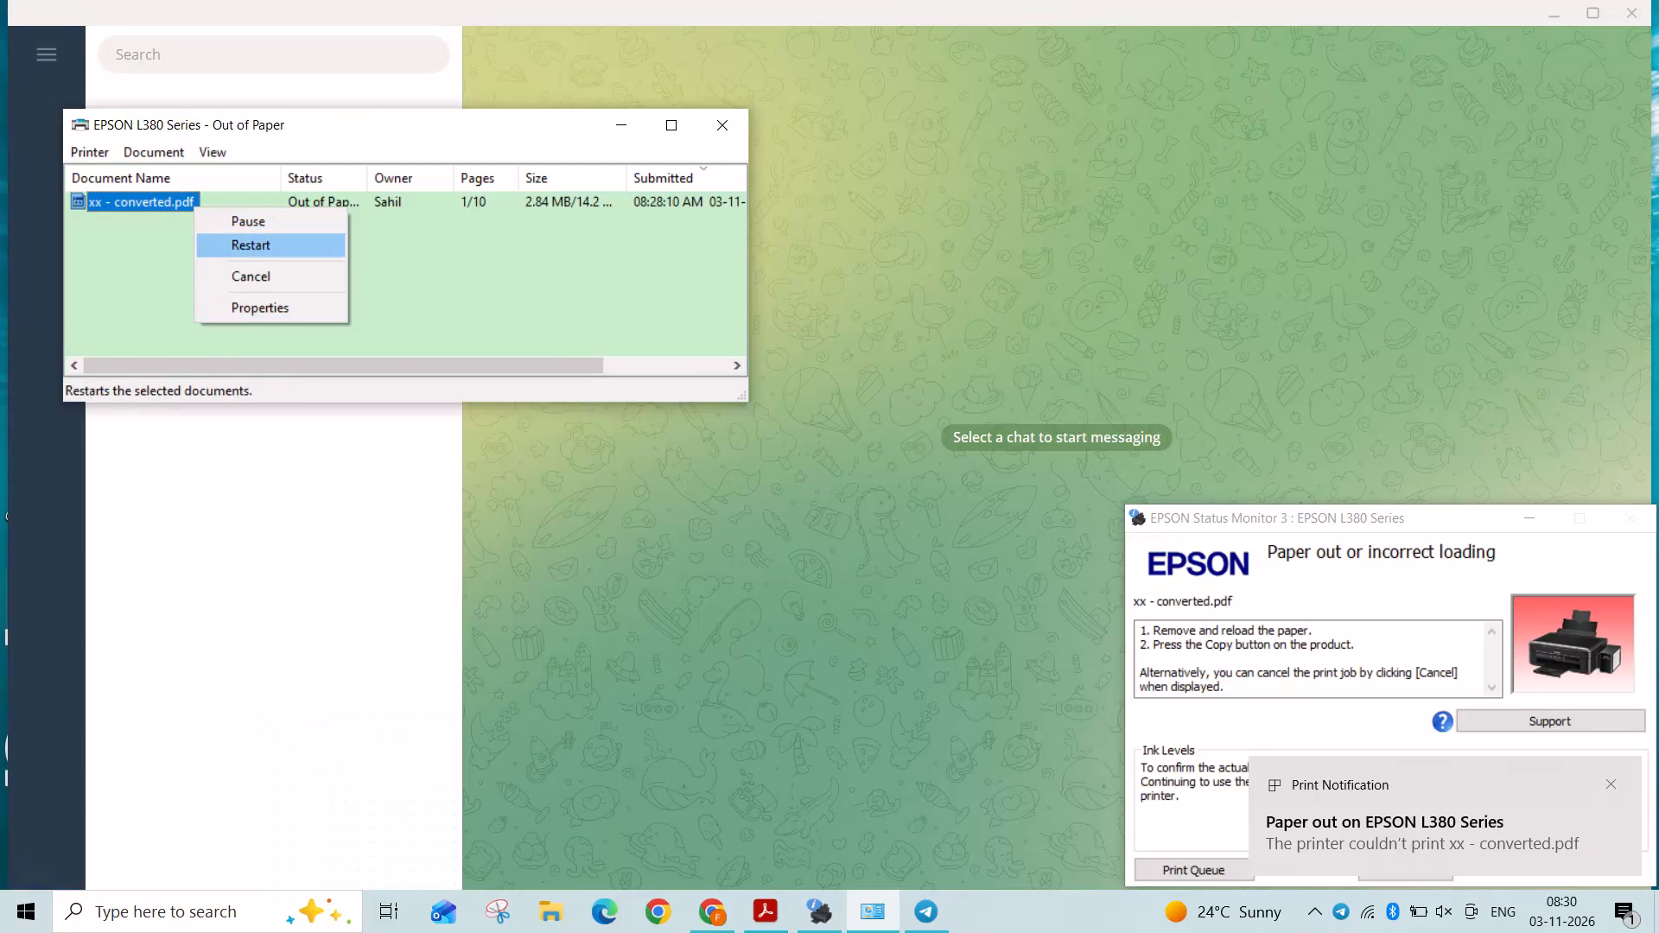
Cancel the xx - converted.pdf job in the EPSON L380 Series print queue.
{"action": "left_click", "coordinate": [282, 285]}
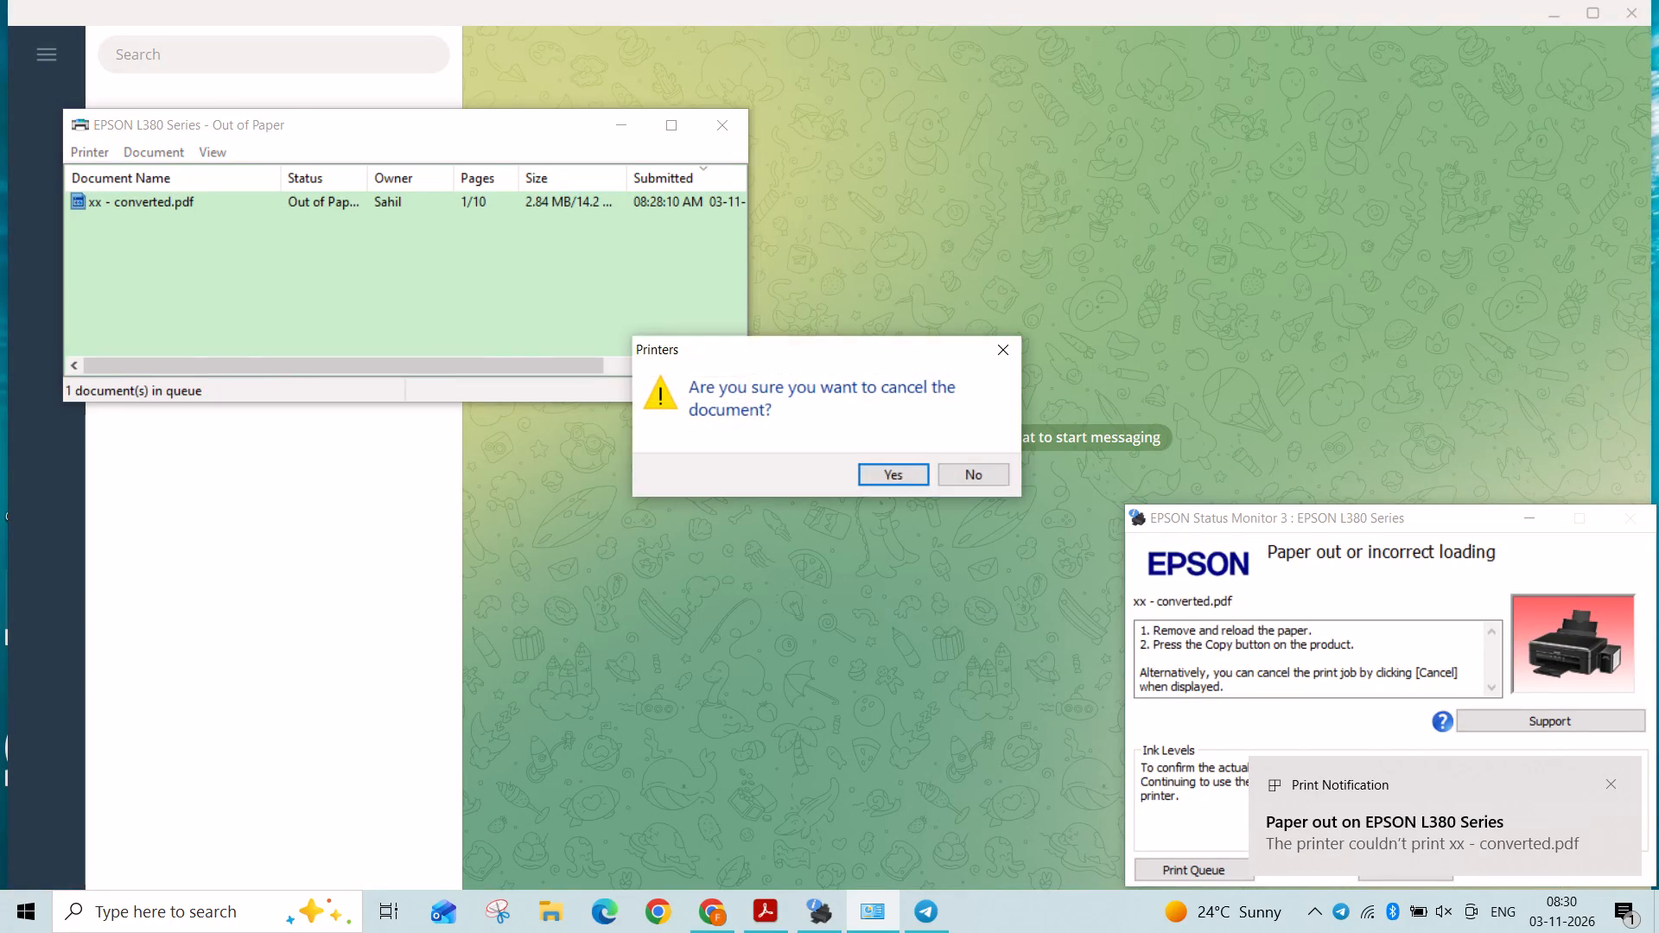
{"action": "left_click", "coordinate": [888, 468]}
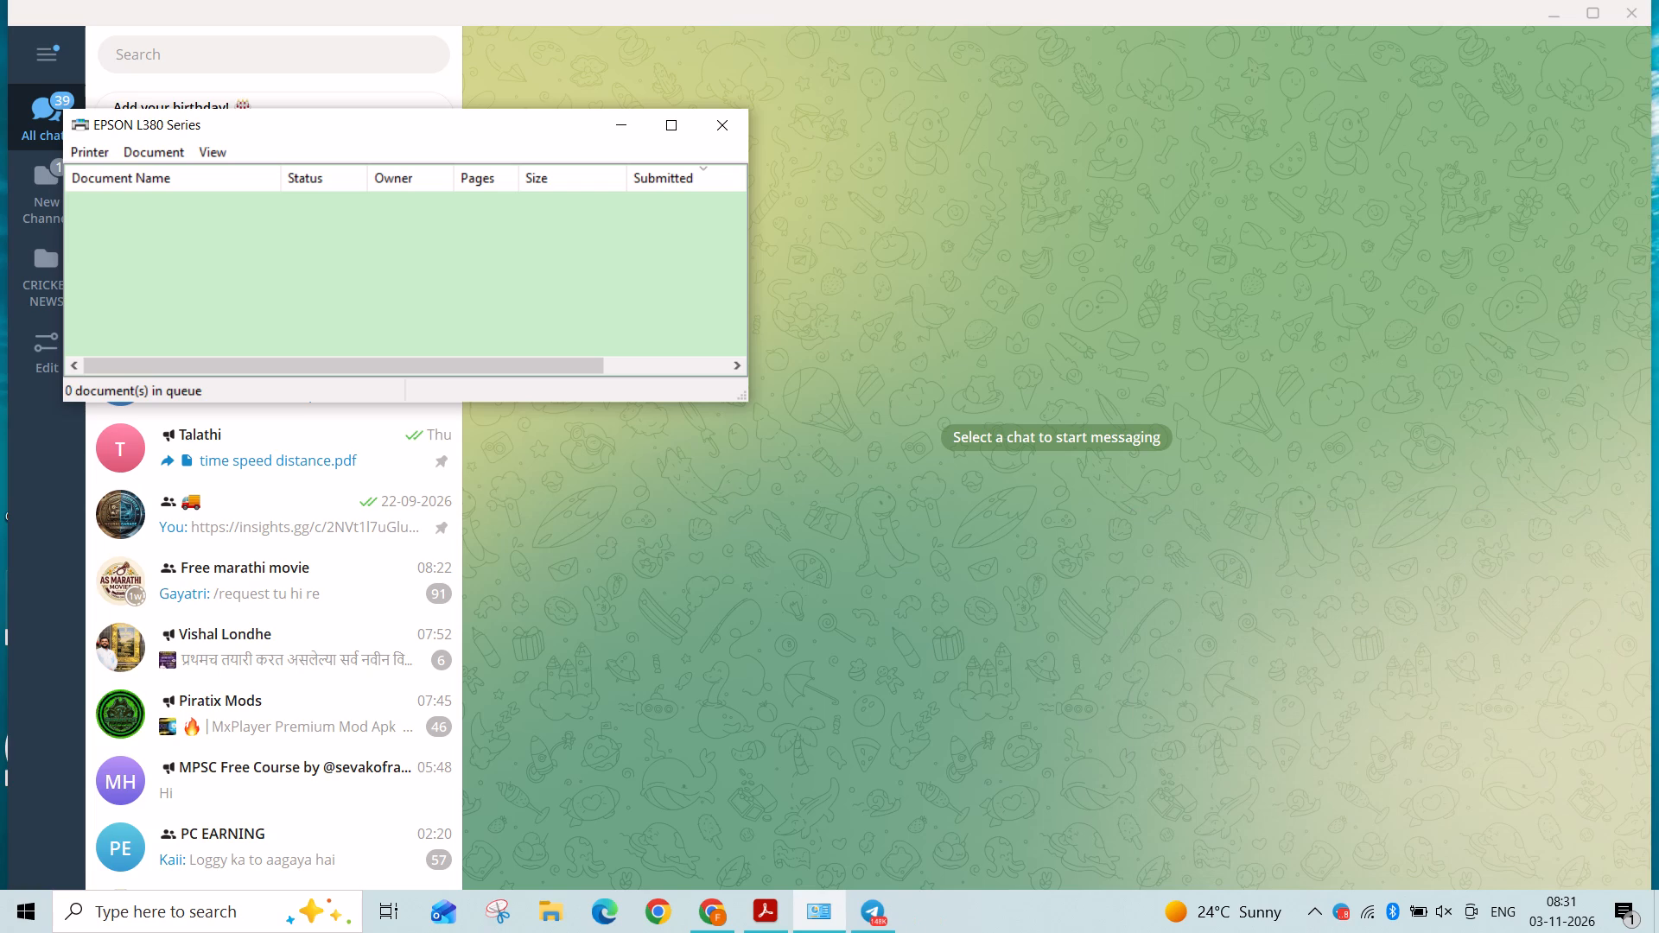
Switch to Acrobat Reader and print only the even pages of xx - converted.pdf on the EPSON L380 Series.
{"action": "scroll", "coordinate": [213, 171], "scroll_direction": "up", "scroll_amount": 1}
{"action": "left_click", "coordinate": [761, 932]}
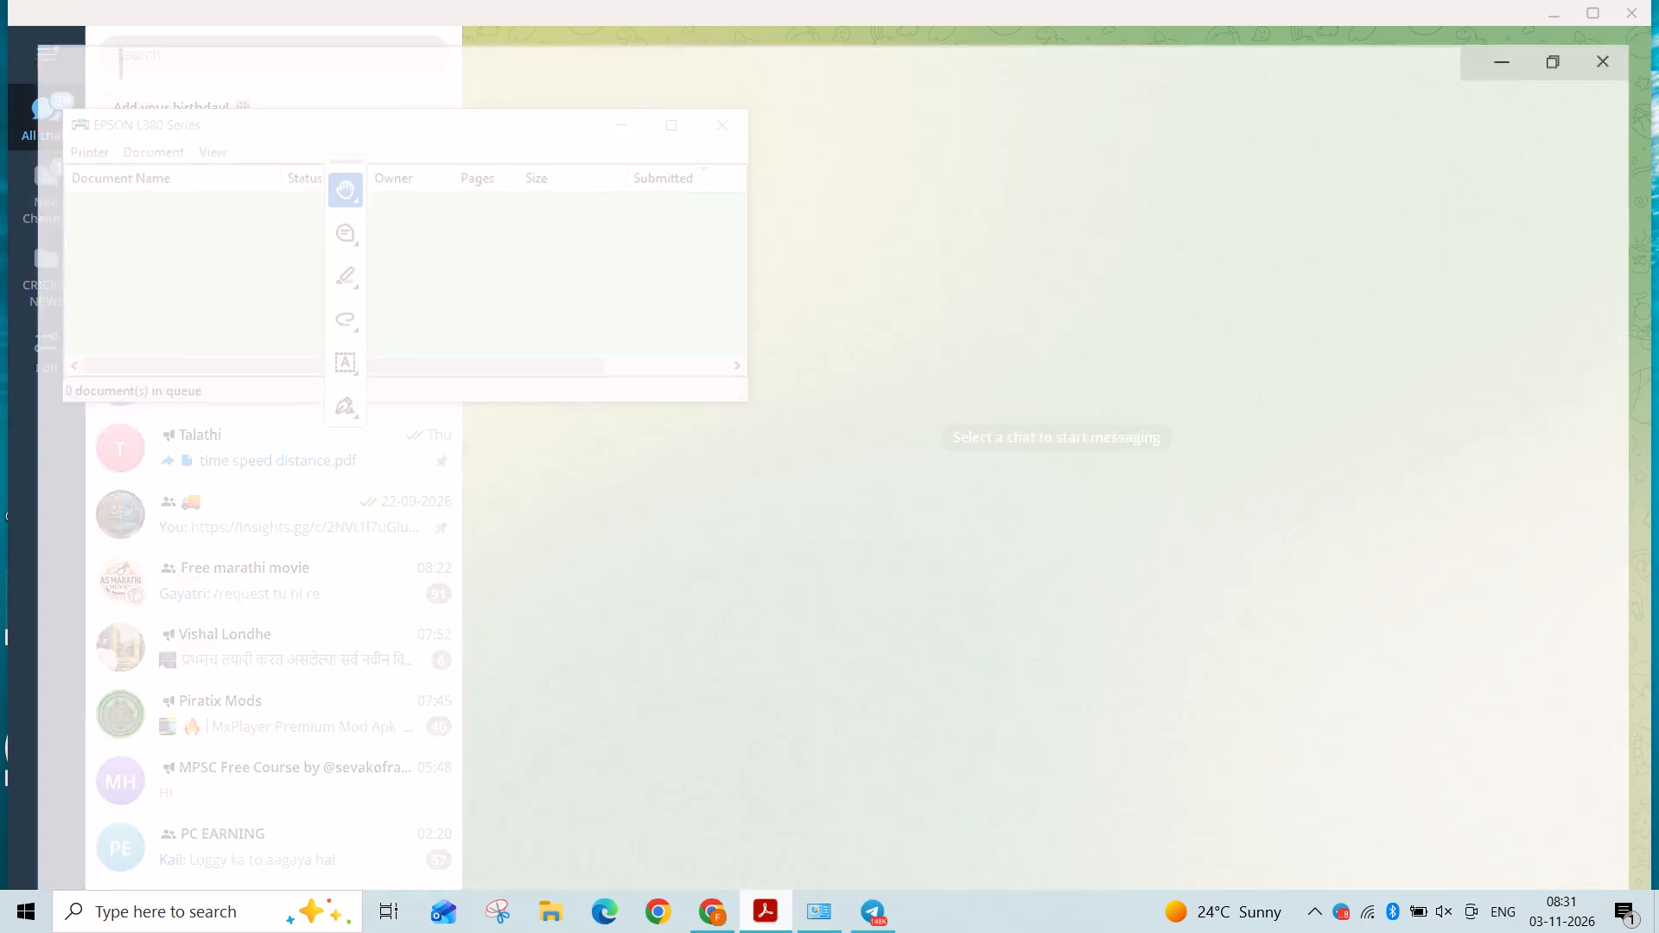
{"action": "key", "text": "ctrl+p"}
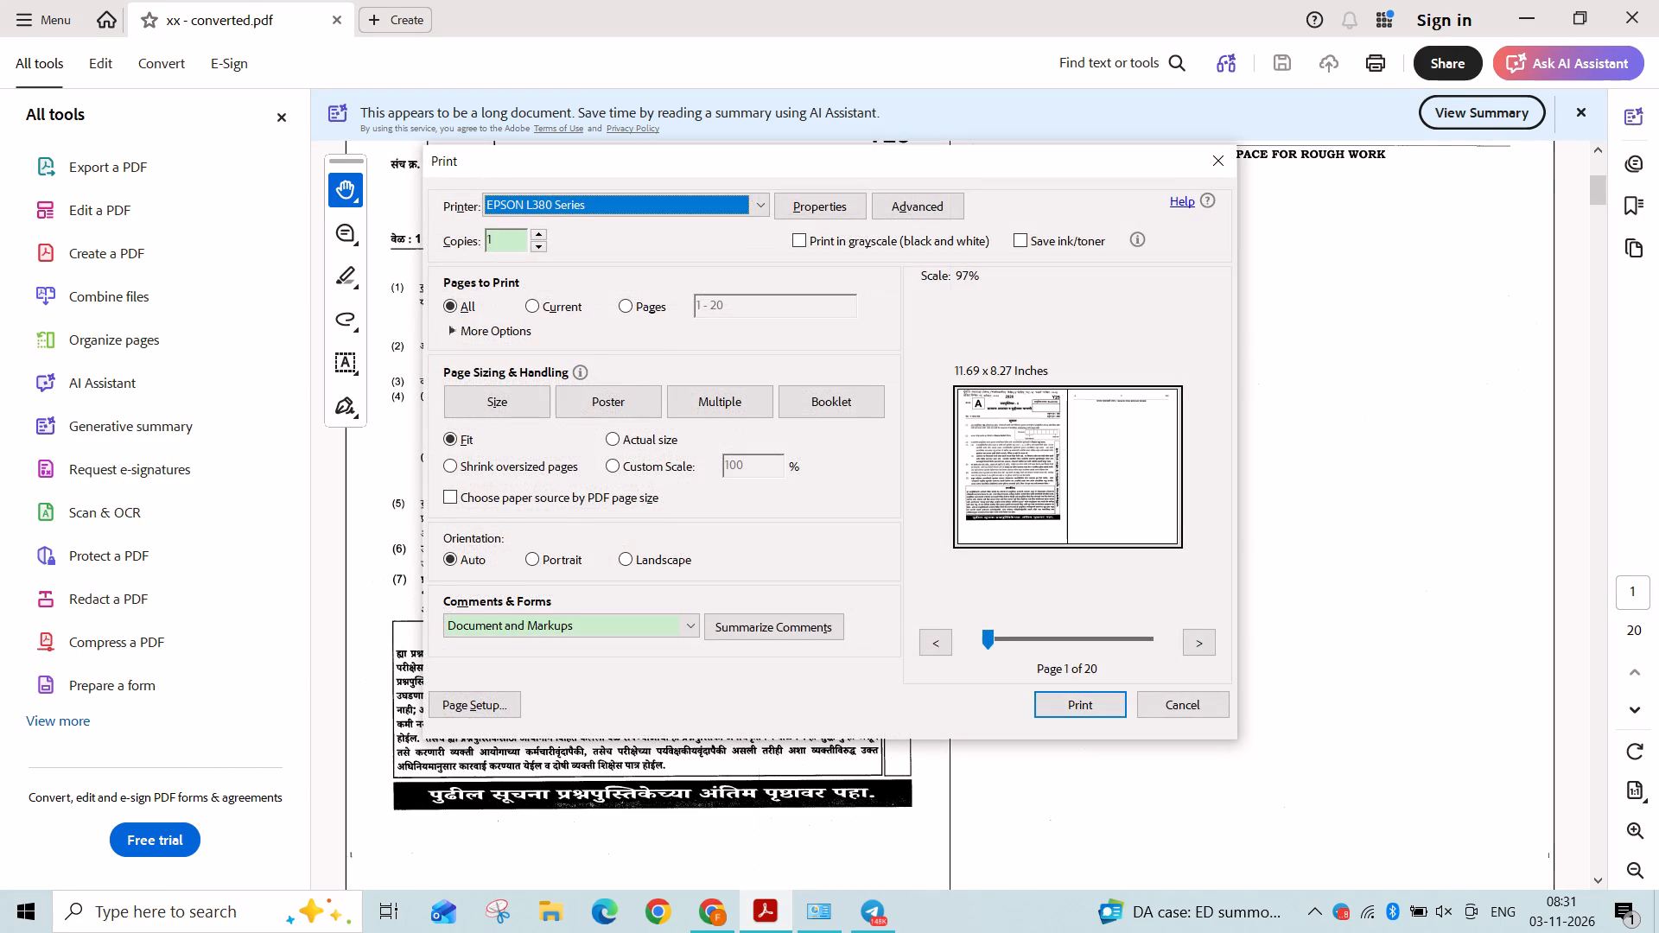
{"action": "left_click", "coordinate": [465, 331]}
{"action": "left_click", "coordinate": [580, 384]}
{"action": "left_click", "coordinate": [599, 435]}
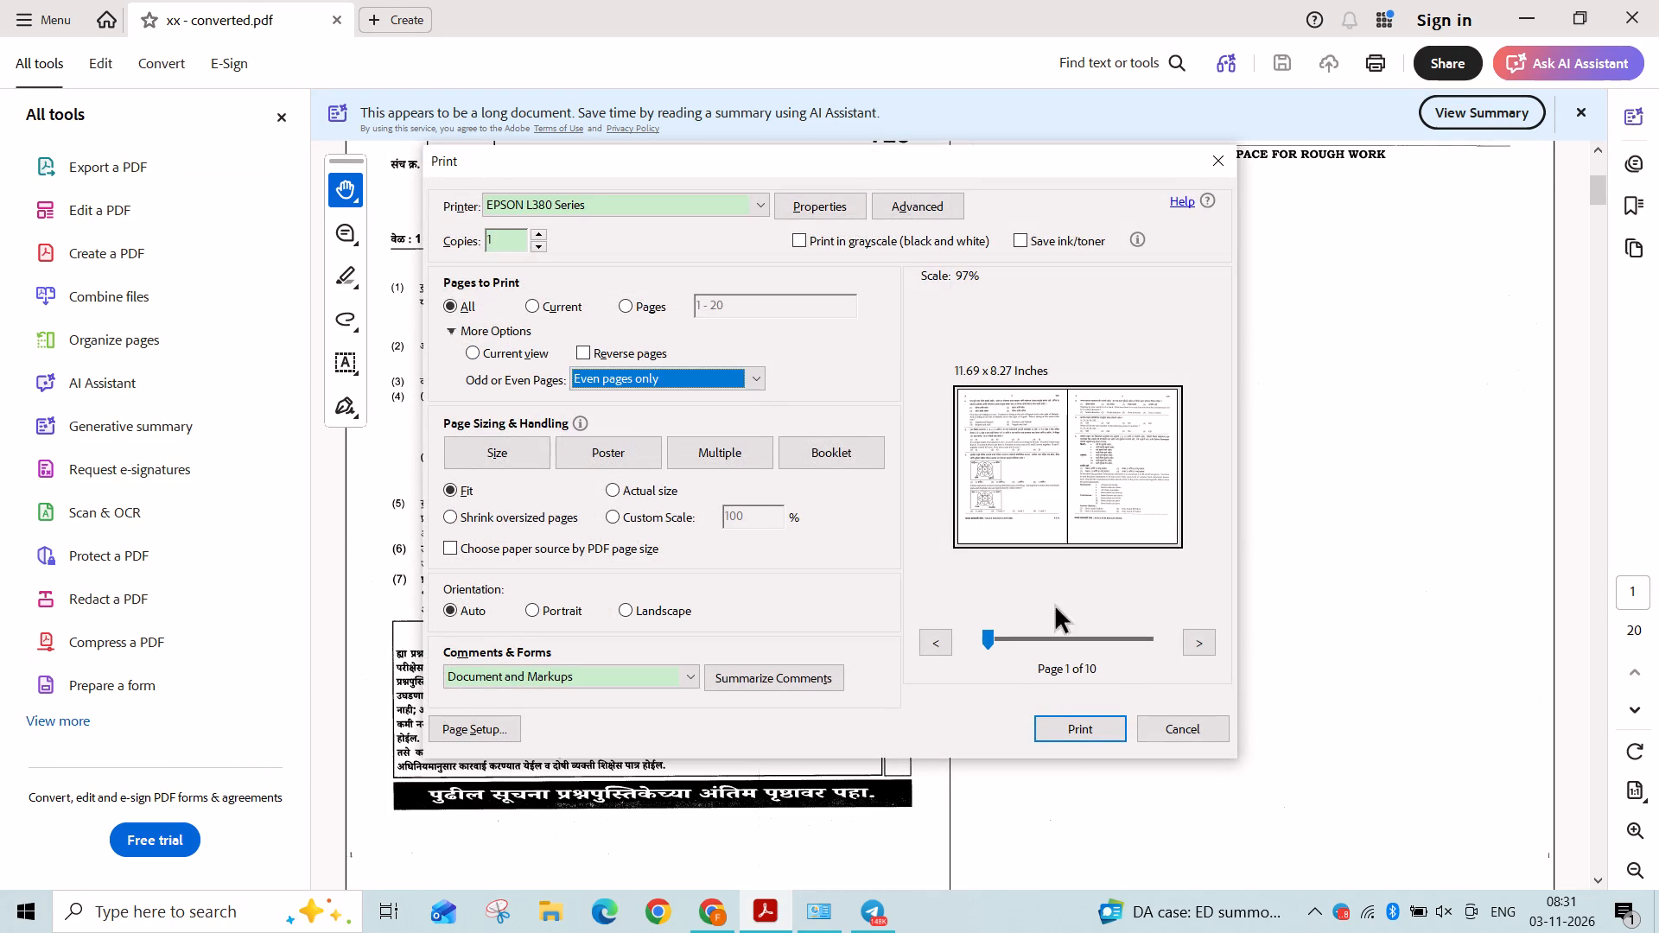
{"action": "left_click", "coordinate": [1096, 727]}
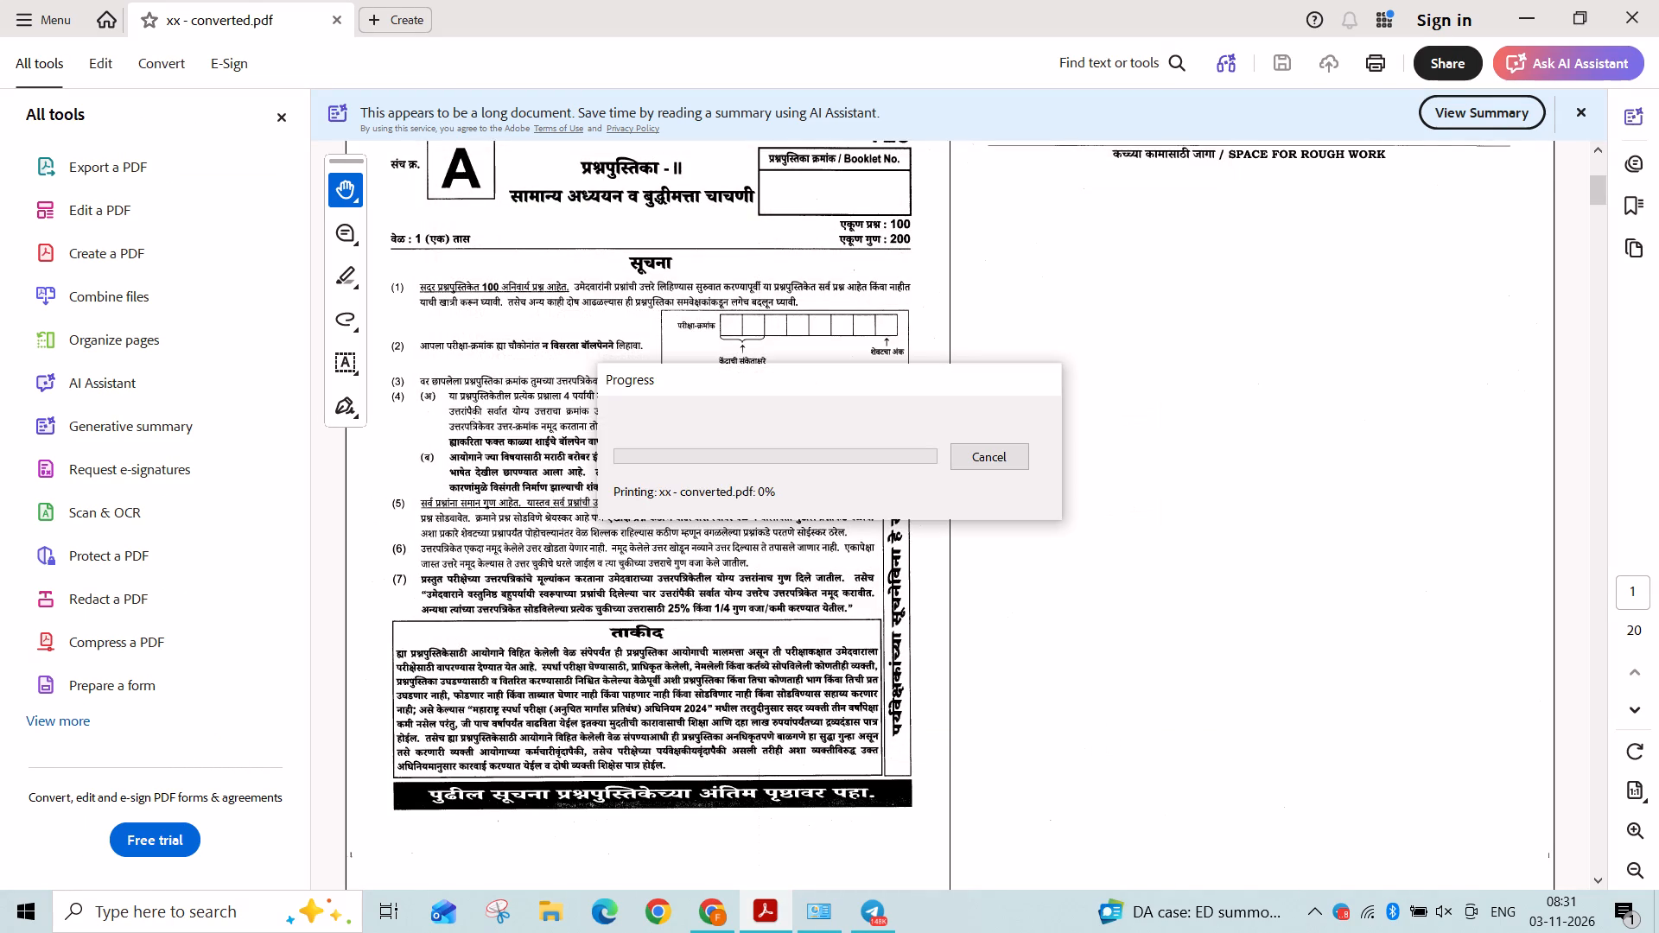